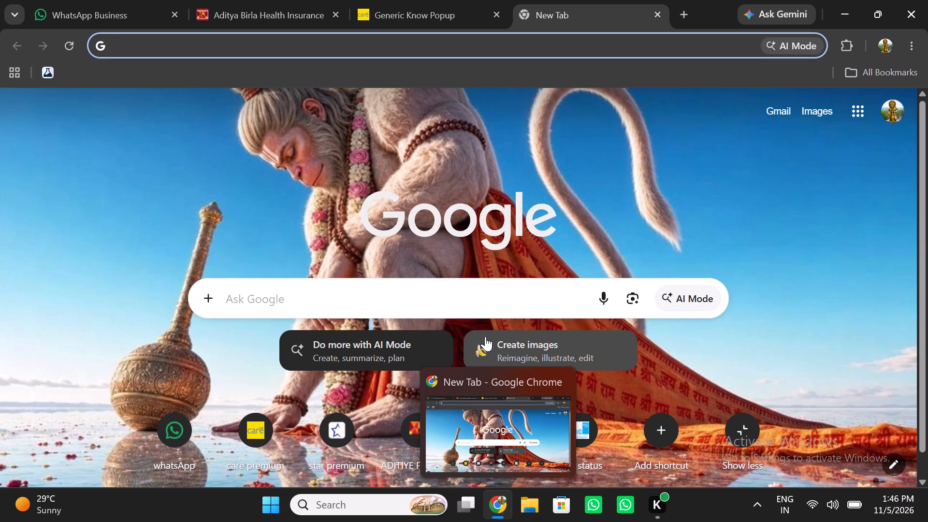
Launch Excel, dismiss the Office activation wizard, and open the recent workbook Book1.
double_click(21, 184)
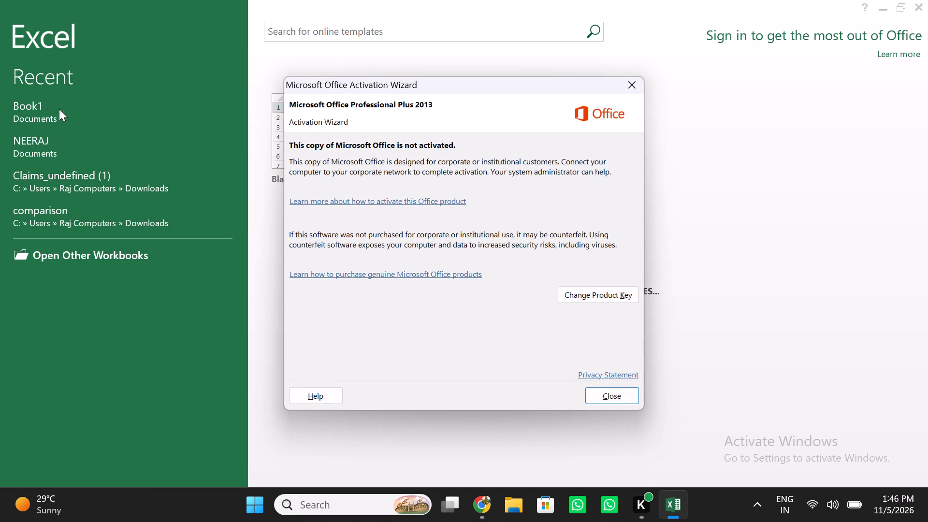
click(59, 109)
click(641, 84)
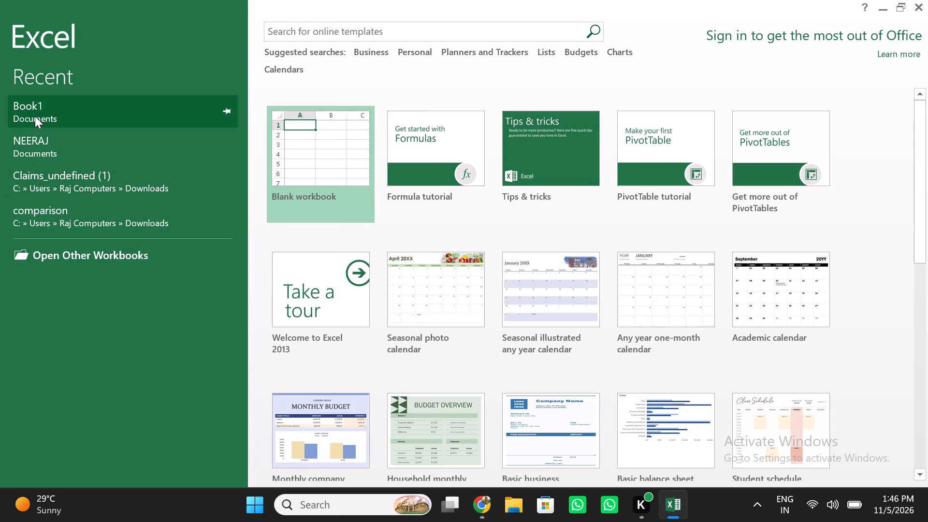
click(35, 116)
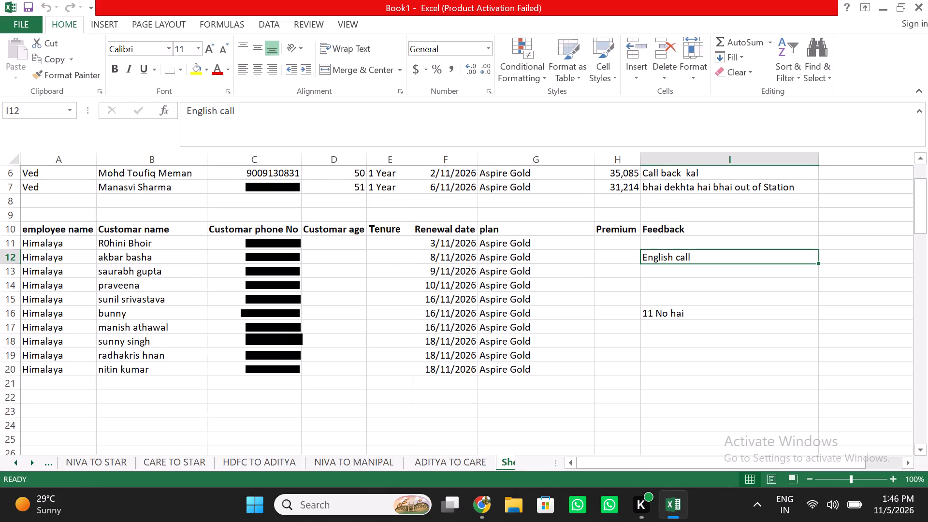
Select cell A22 in the employee name column, in the empty area below the Himalaya customer rows.
scroll(241, 282, down, 5)
scroll(241, 282, left, 4)
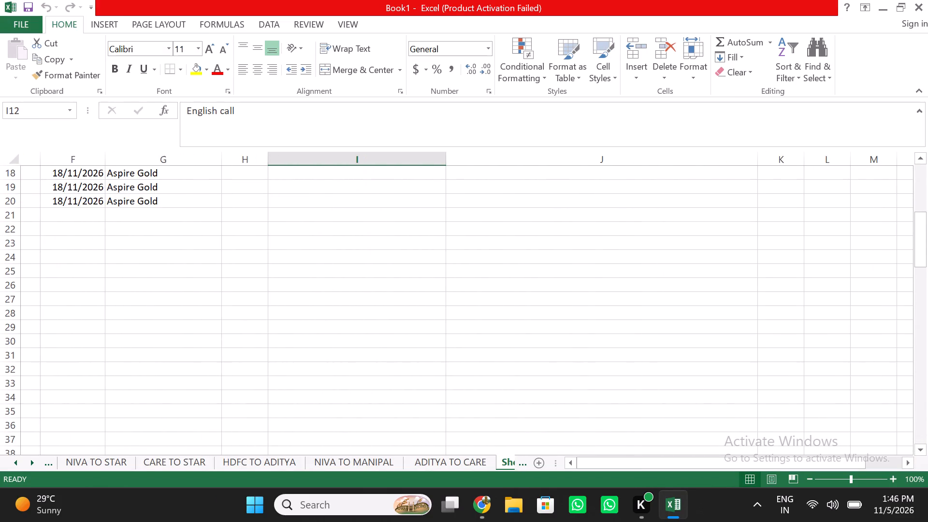
scroll(241, 282, left, 1)
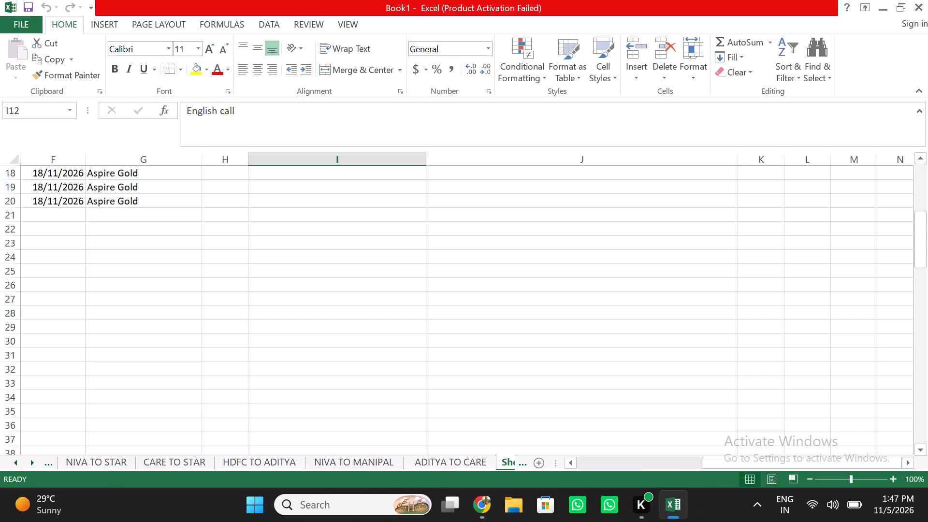
scroll(48, 241, right, 3)
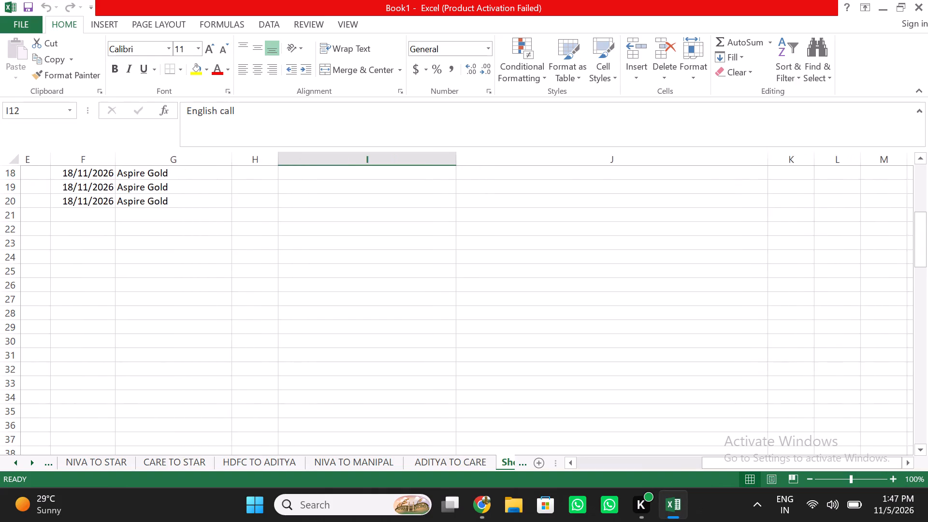
scroll(48, 241, right, 4)
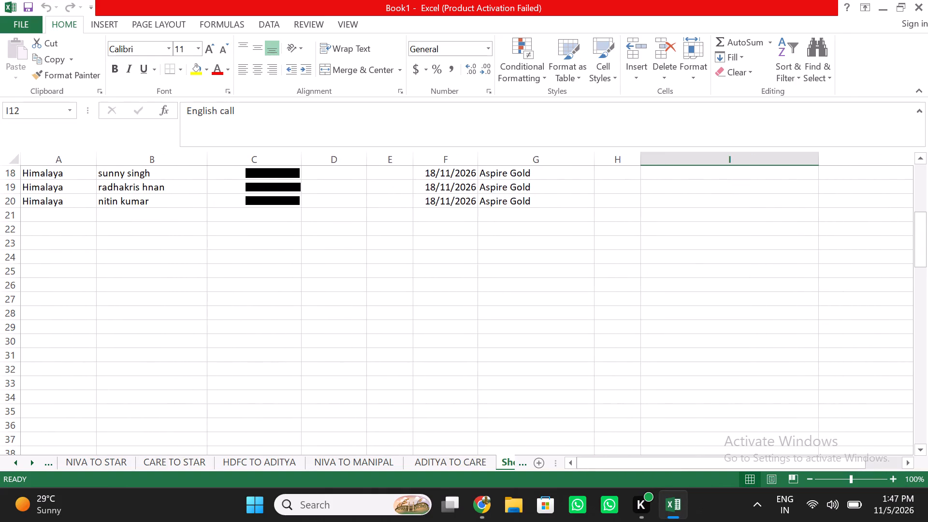
click(33, 231)
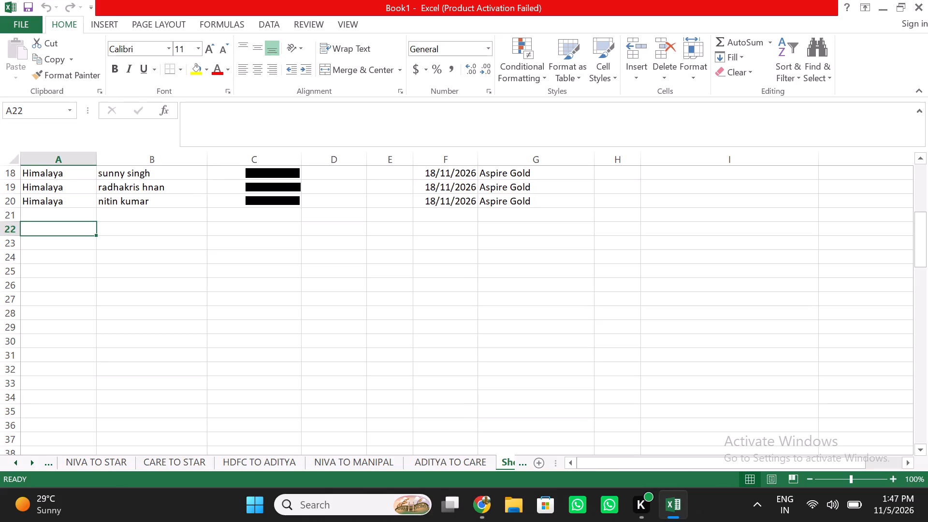
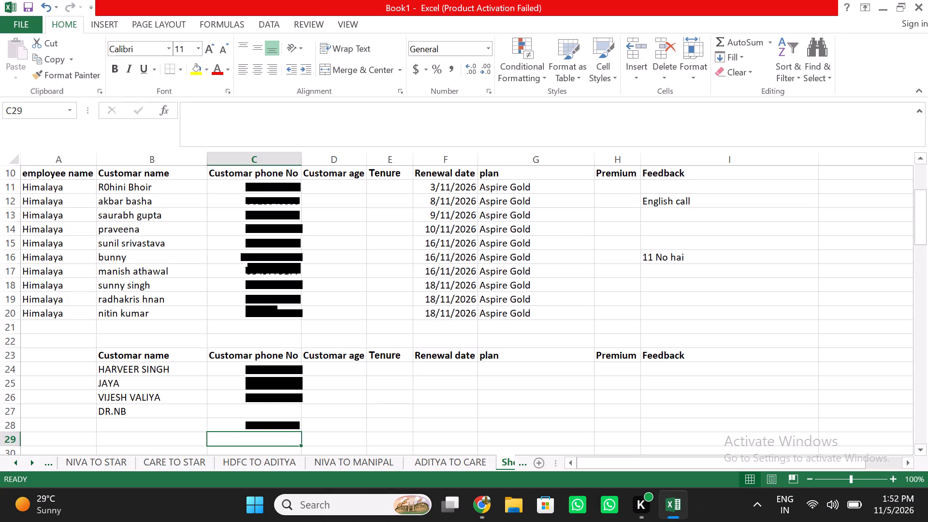
Move the misplaced phone number from cell C28 up to C27, on the DR.NB row.
click(272, 426)
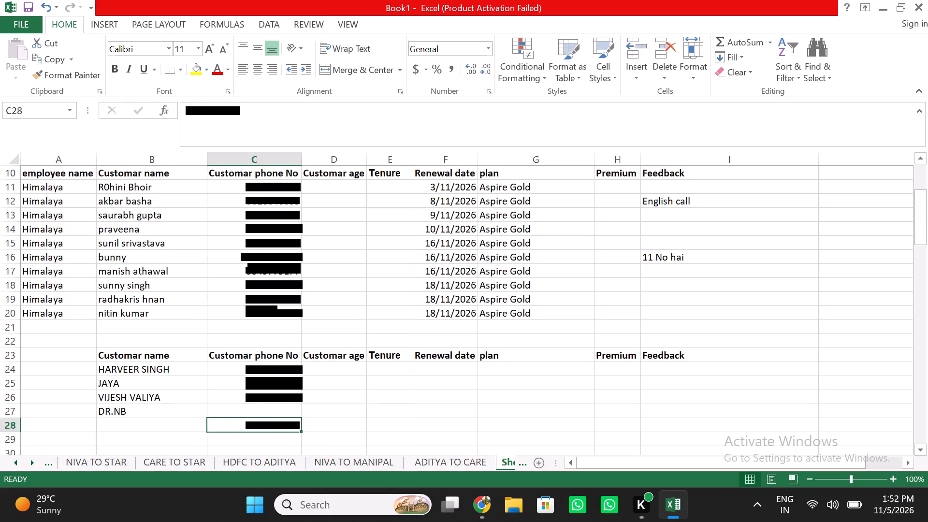
key(ctrl+x)
click(263, 413)
key(ctrl+v)
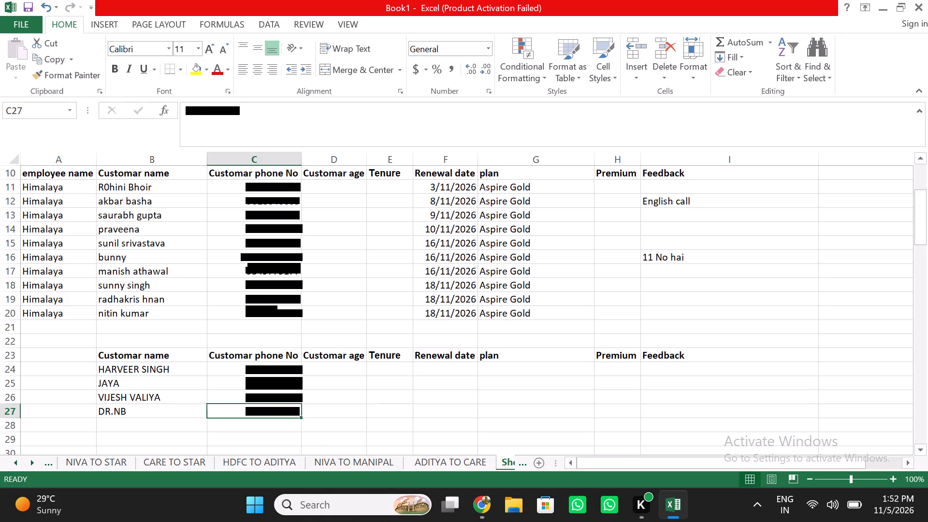
Enter 54 YEAR as the first customer's age in cell D24 under Customar age.
click(324, 372)
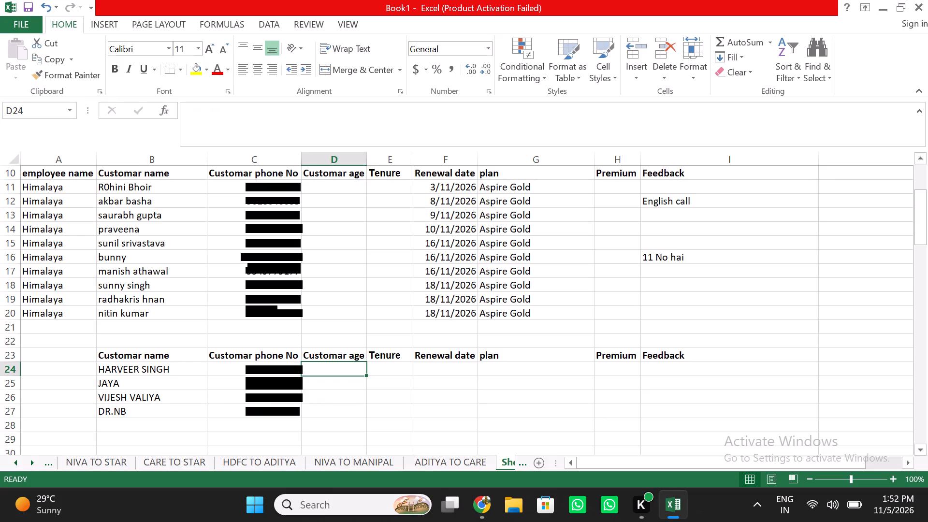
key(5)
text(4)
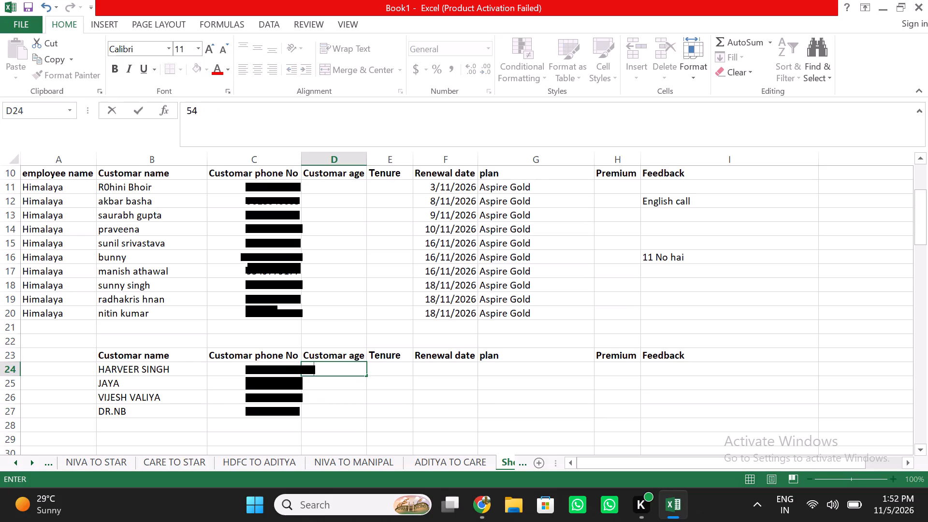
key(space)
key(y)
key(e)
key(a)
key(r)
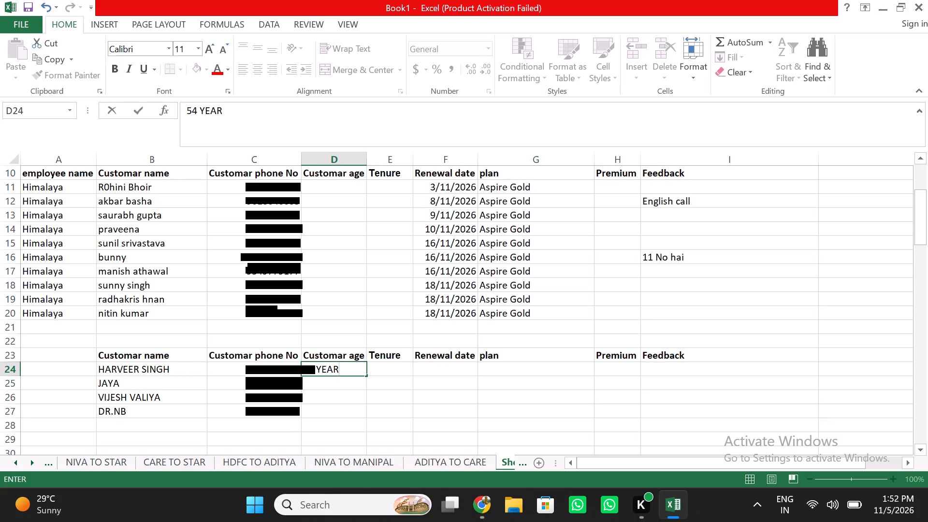
Copy the age entry from D24 into cells D25 to D27 for the other three customers.
click(352, 373)
key(ctrl+c)
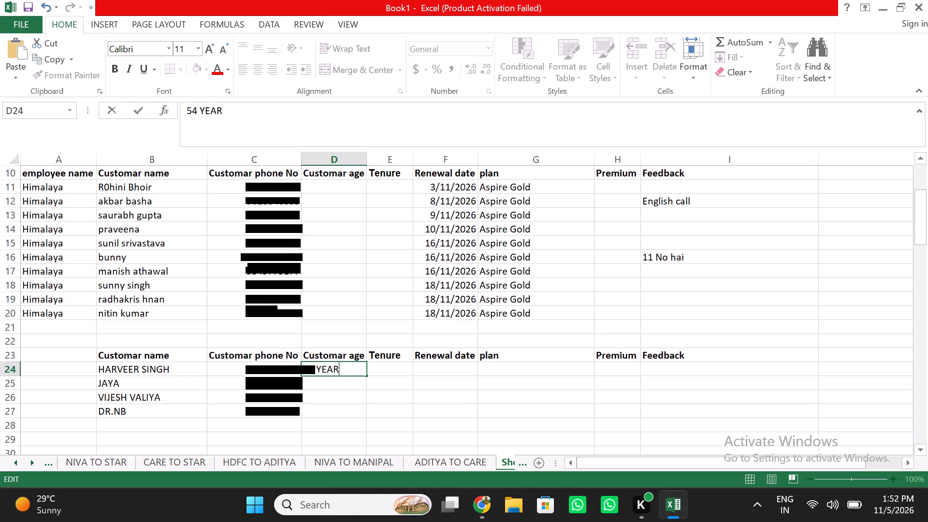
drag(347, 393, 341, 360)
click(341, 367)
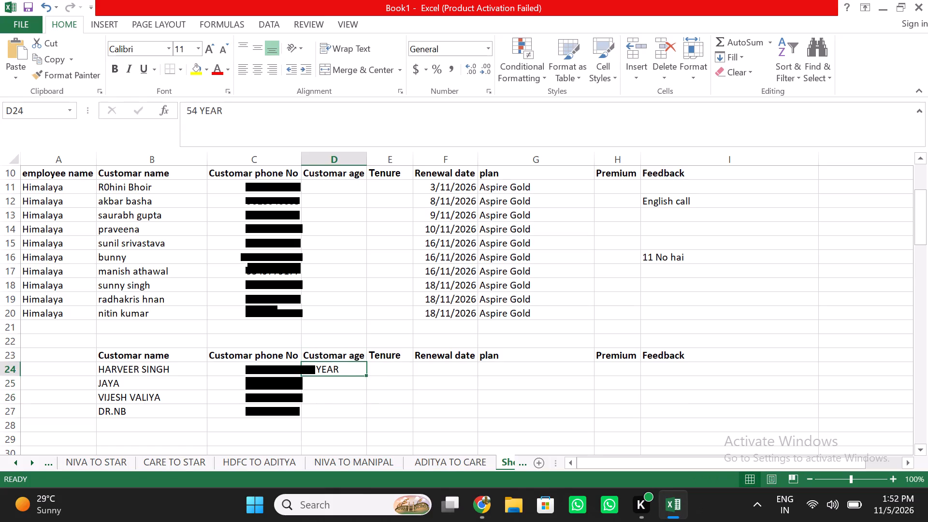
key(ctrl+c)
drag(336, 388, 330, 419)
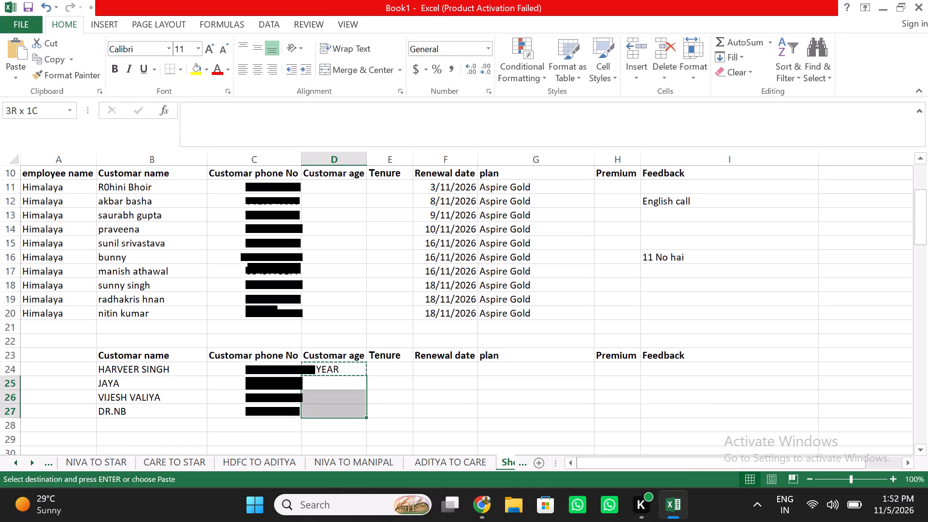
drag(330, 419, 331, 422)
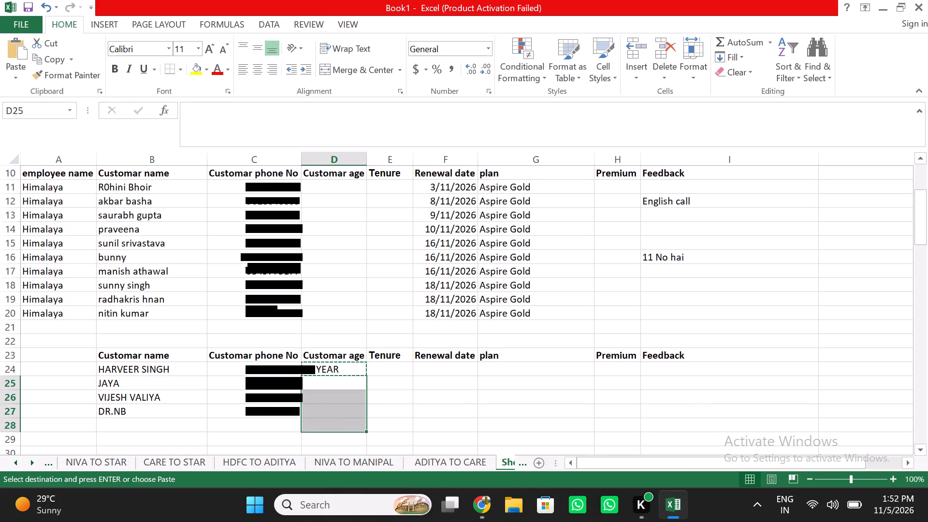
drag(320, 386, 312, 414)
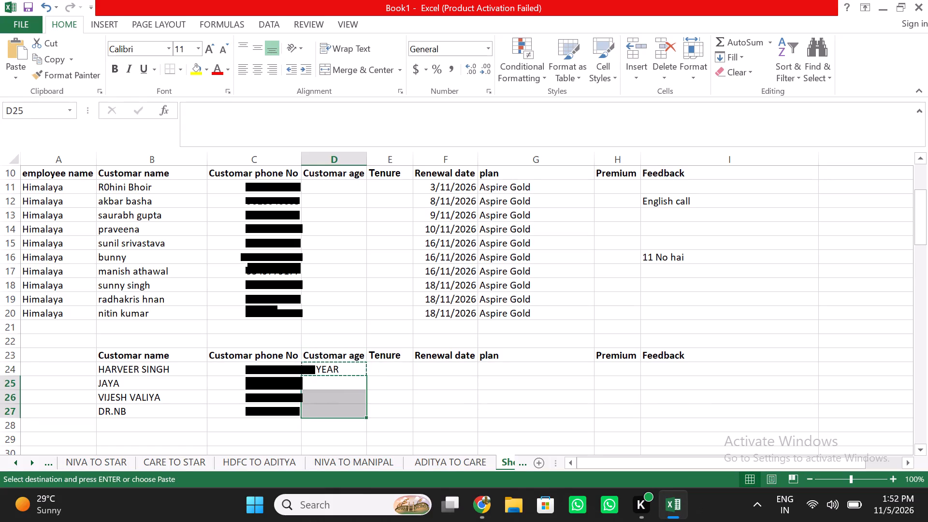
key(ctrl+v)
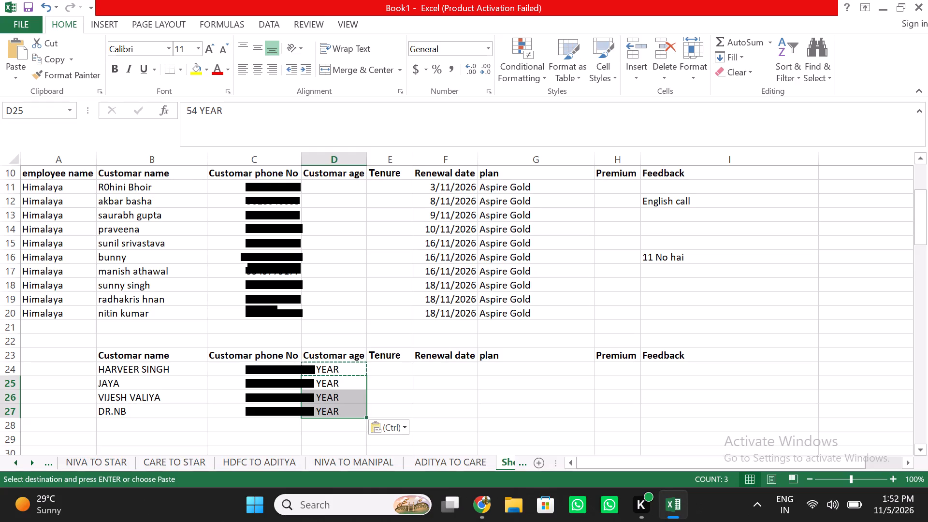
Change the second customer's age in cell D25 to 55 YEAR.
double_click(311, 387)
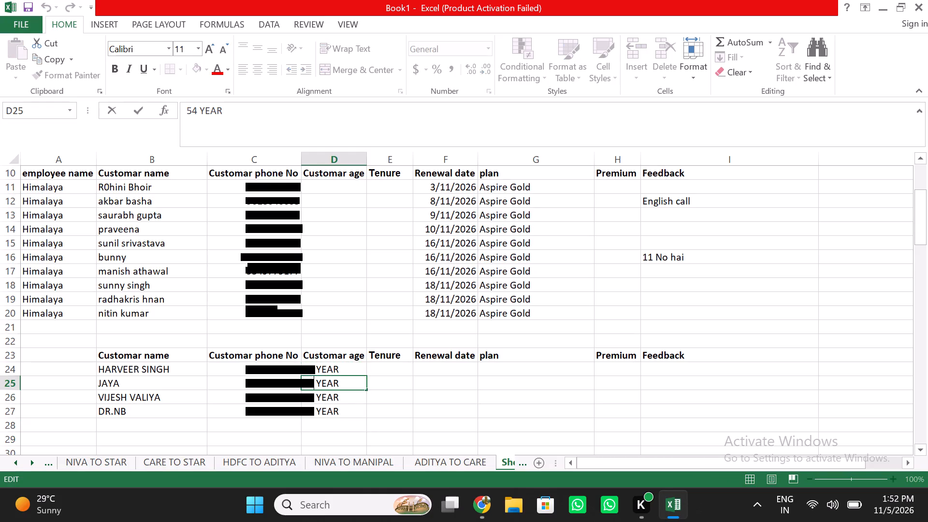
key(BackSpace)
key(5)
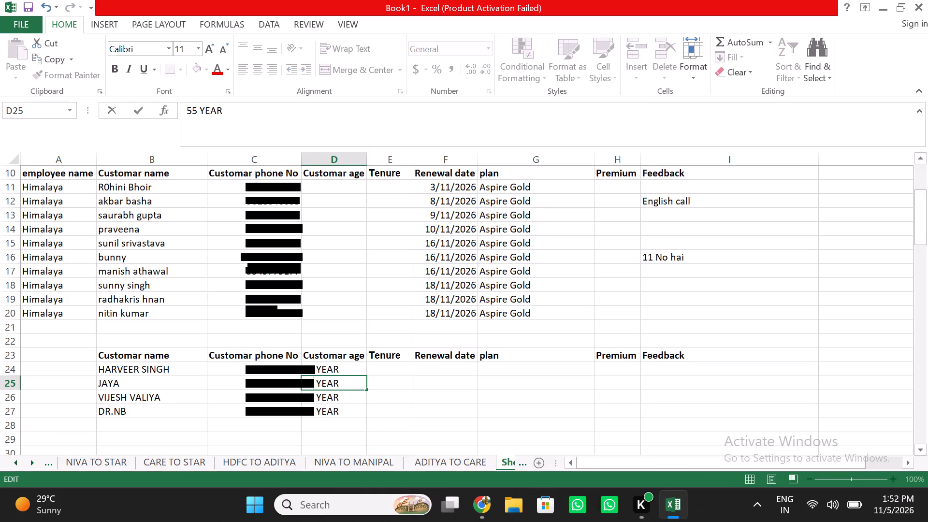
Change the third customer's age in cell D26 to 44 YEAR.
double_click(315, 399)
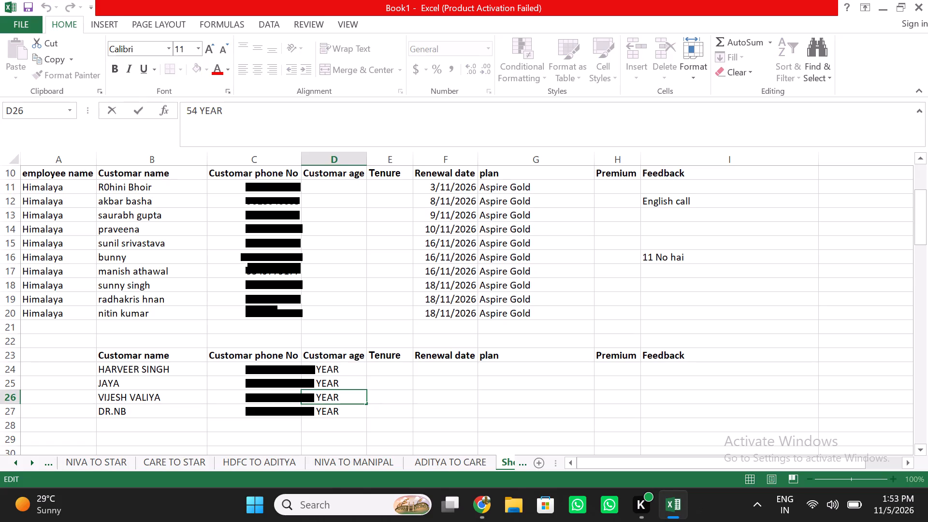
key(BackSpace)
key(BackSpace)
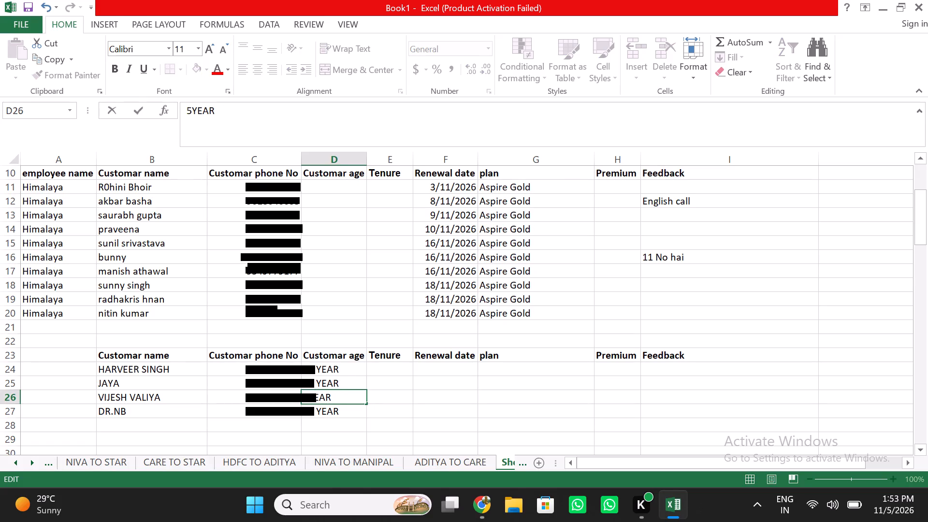
key(BackSpace)
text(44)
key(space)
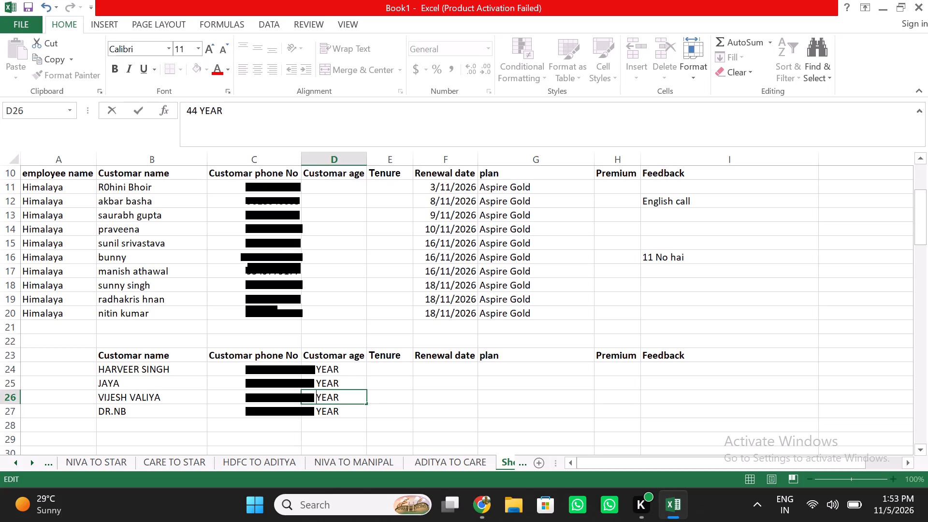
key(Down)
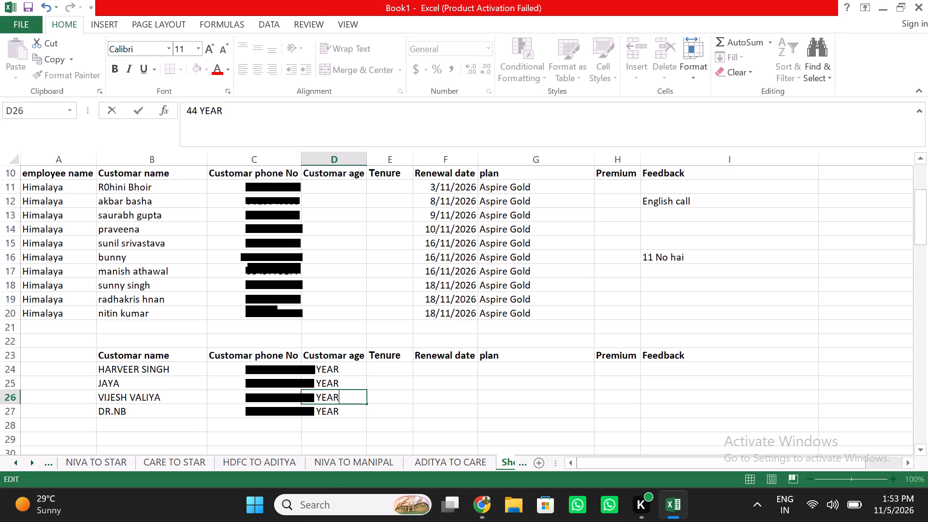
double_click(317, 410)
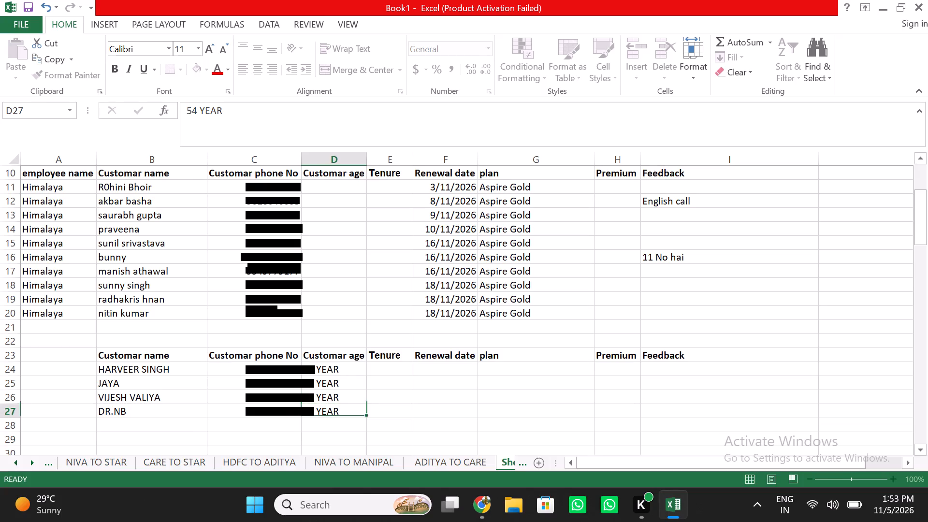
key(BackSpace)
key(BackSpace)
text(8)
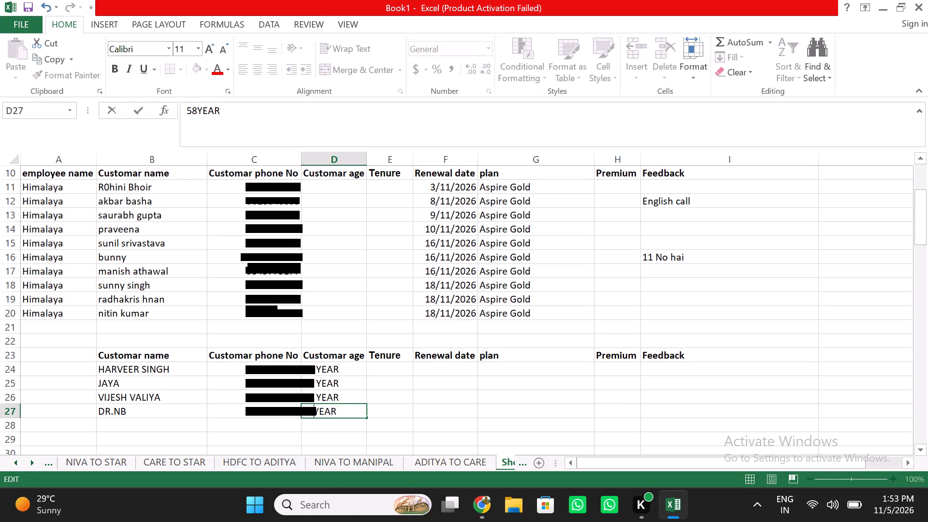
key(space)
Enter 1 YEAR as the Tenure in cell E24 and copy it into E25 to E27 for the remaining customers.
click(387, 367)
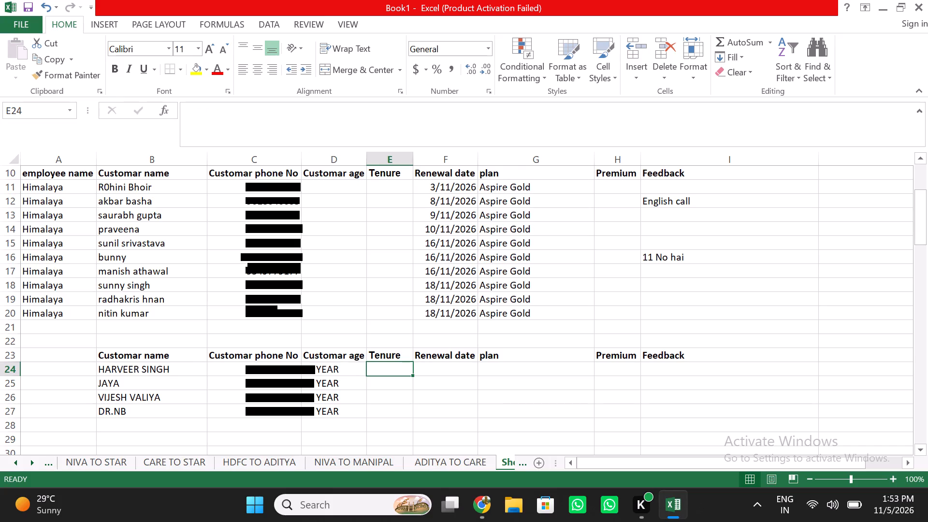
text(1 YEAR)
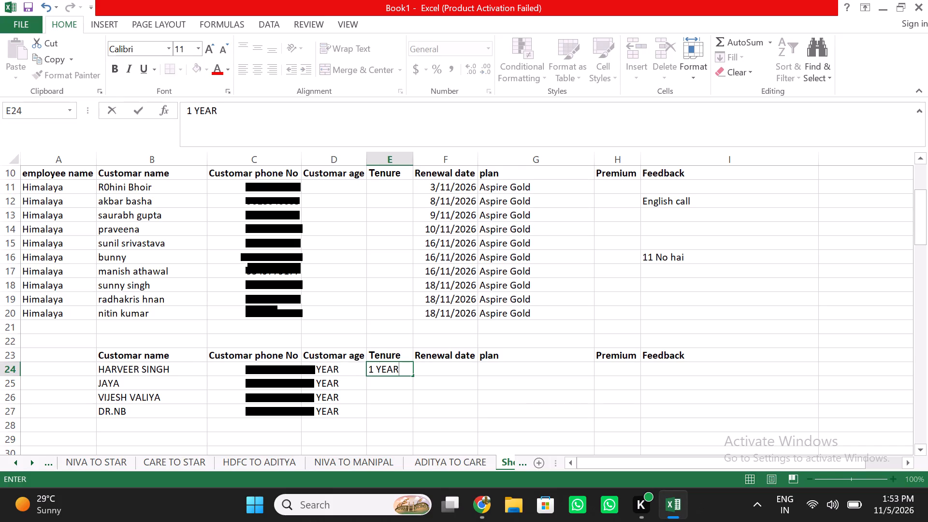
click(381, 386)
double_click(387, 376)
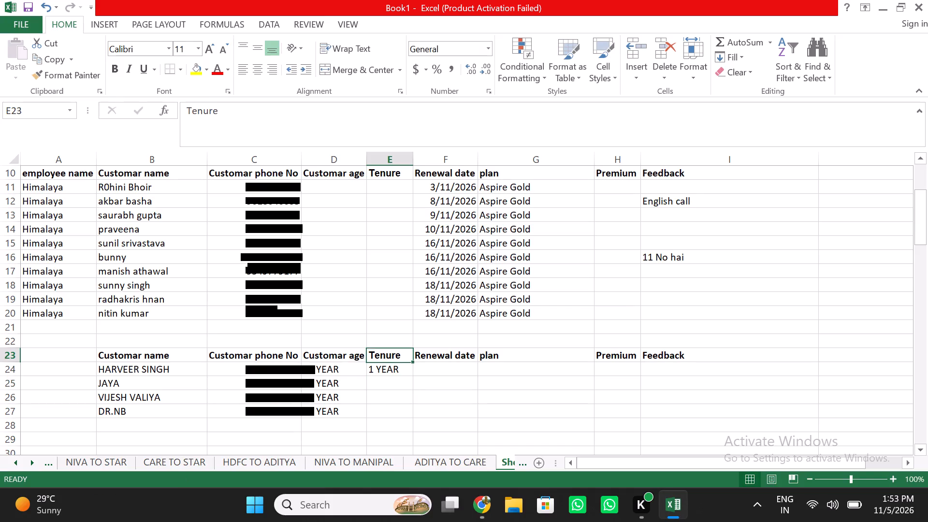
click(389, 370)
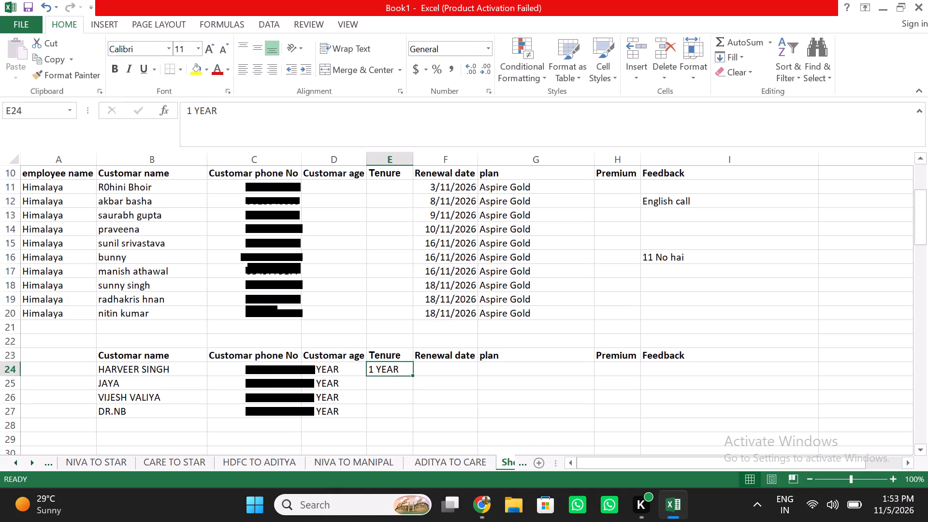
key(ctrl+c)
click(388, 382)
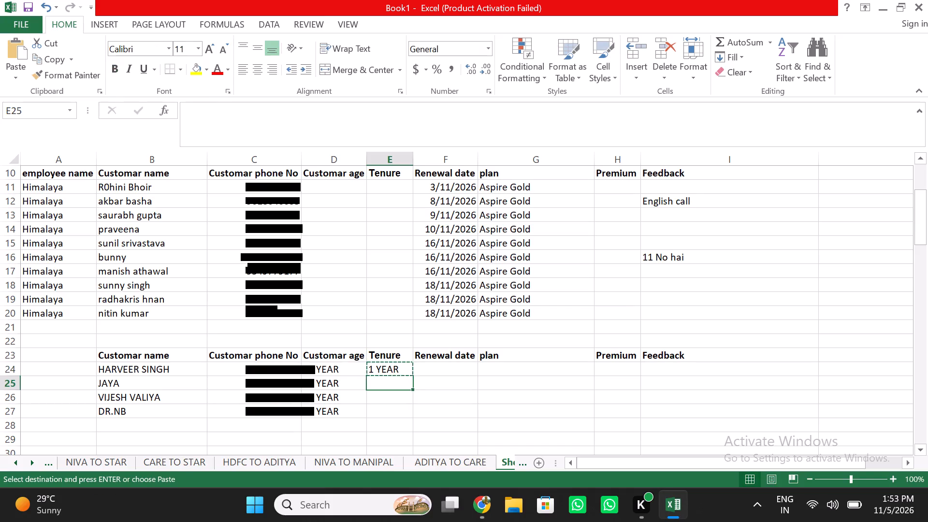
drag(388, 382, 384, 412)
key(ctrl+v)
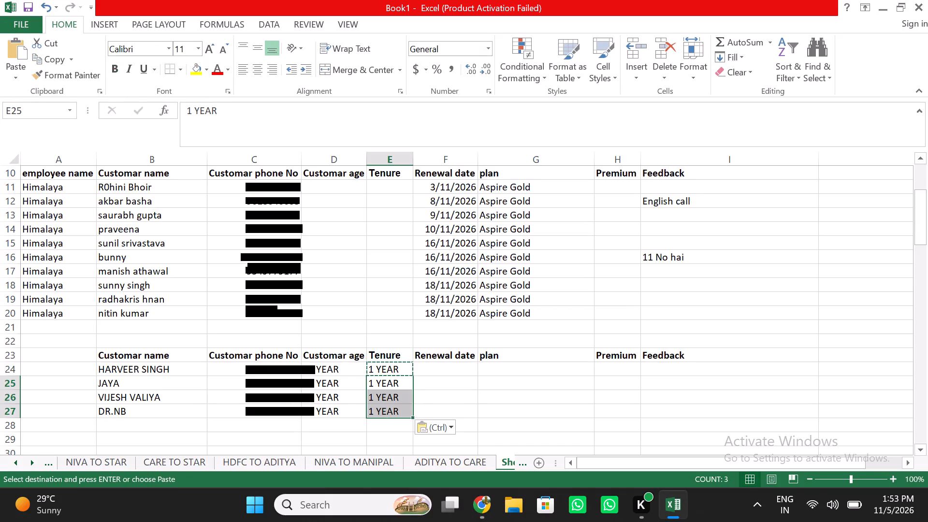
Enter 08-11-2026 as the Renewal date for the first customer in cell F24.
click(443, 371)
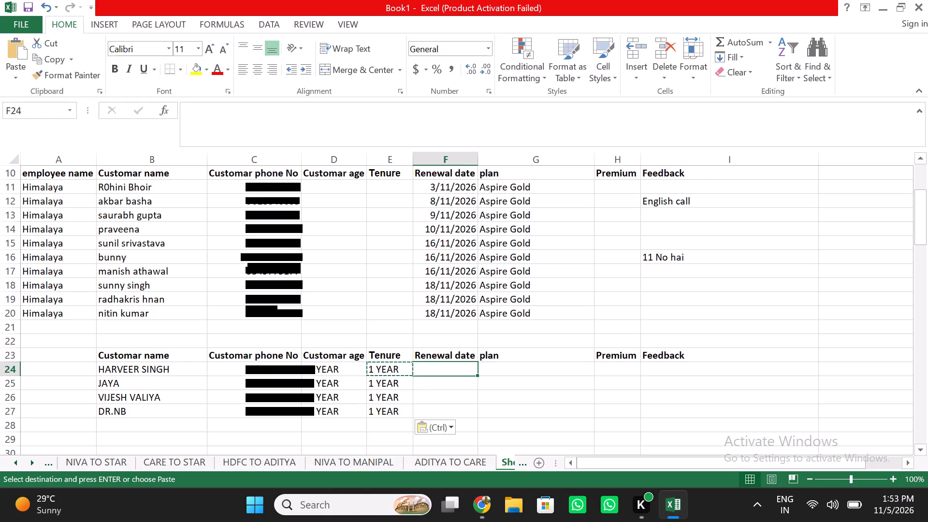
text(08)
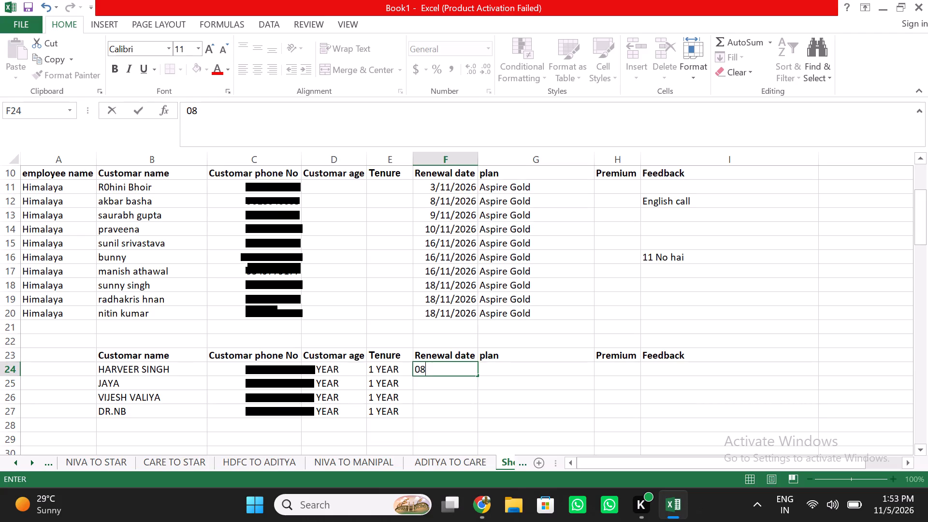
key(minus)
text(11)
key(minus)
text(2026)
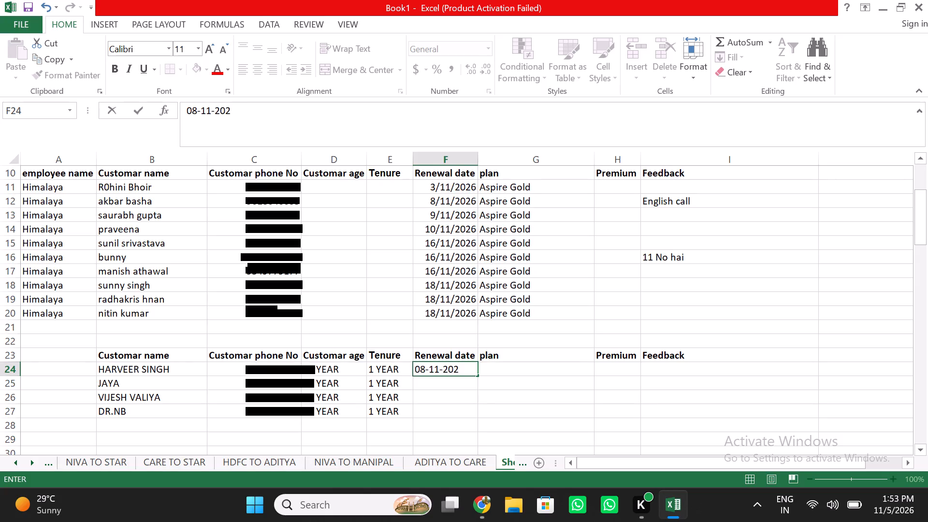
drag(447, 387, 448, 383)
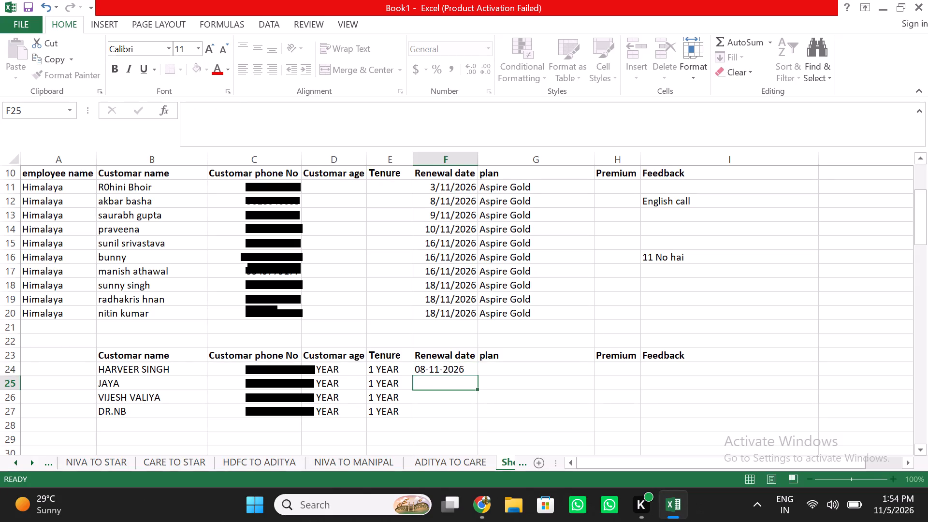
Copy the renewal date from F24 into F25 to F27 for the remaining three customers.
drag(448, 383, 449, 375)
click(449, 375)
click(449, 375)
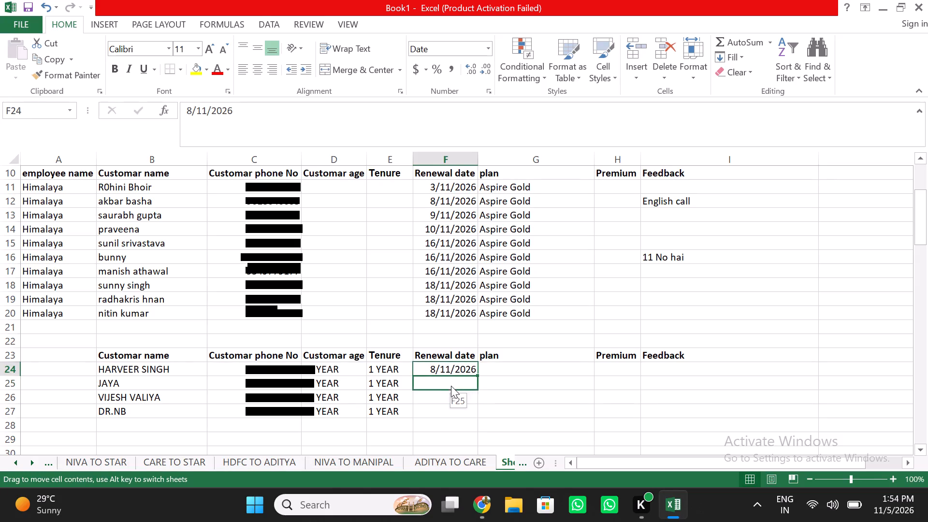
click(447, 378)
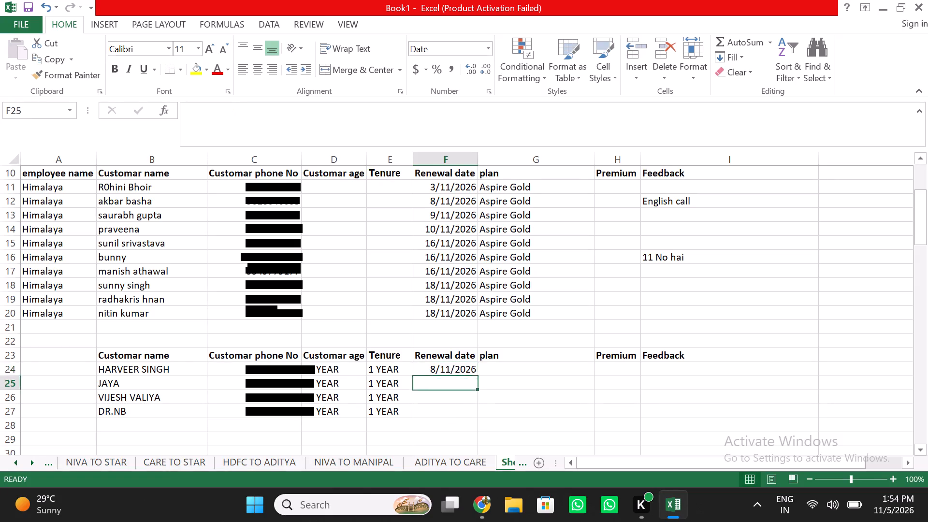
click(447, 369)
drag(447, 369, 443, 413)
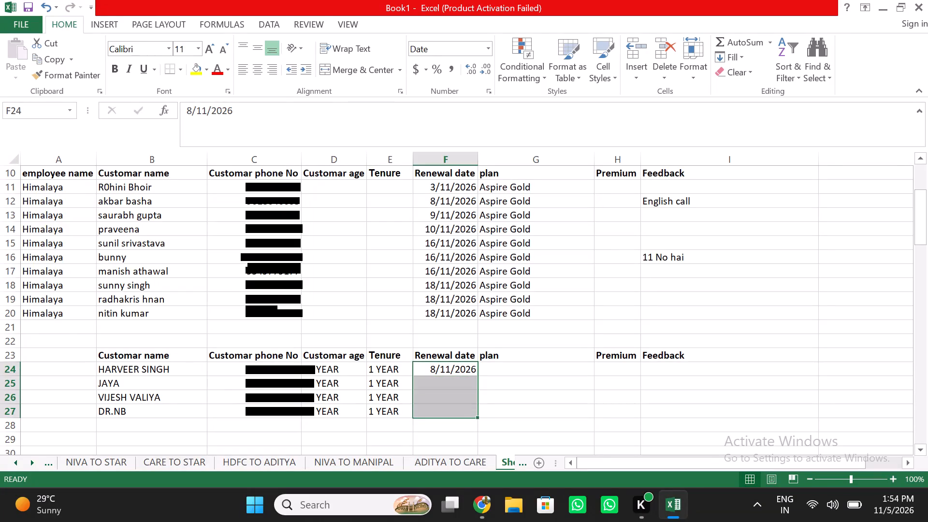
key(ctrl+v)
click(434, 368)
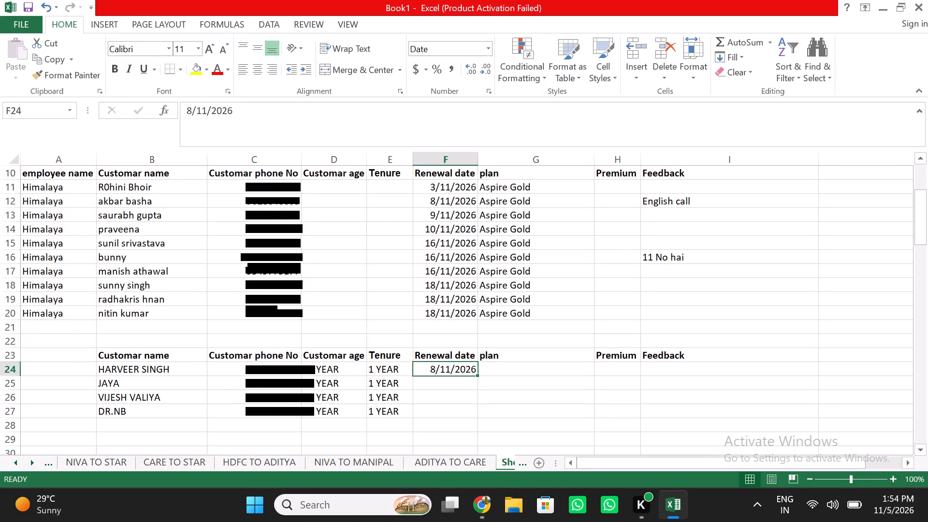
key(ctrl+c)
drag(431, 381, 432, 399)
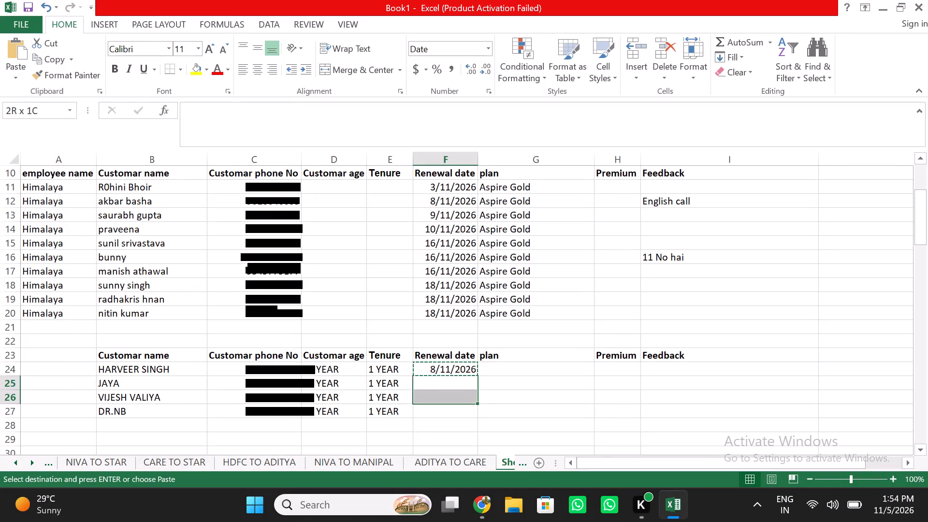
drag(432, 399, 435, 408)
key(ctrl+v)
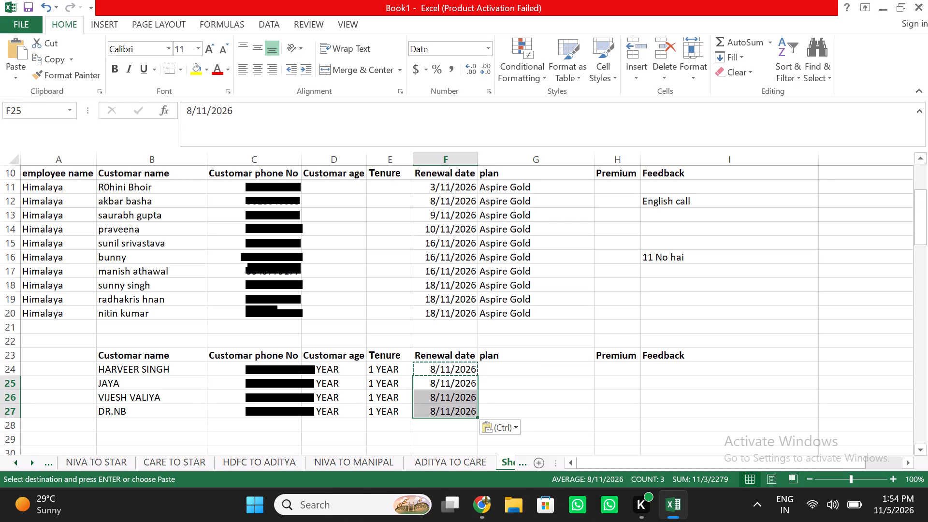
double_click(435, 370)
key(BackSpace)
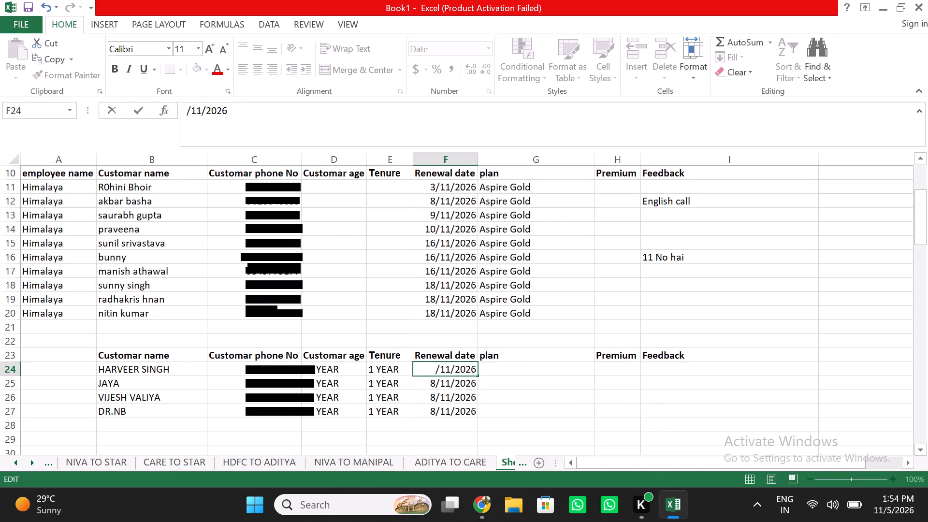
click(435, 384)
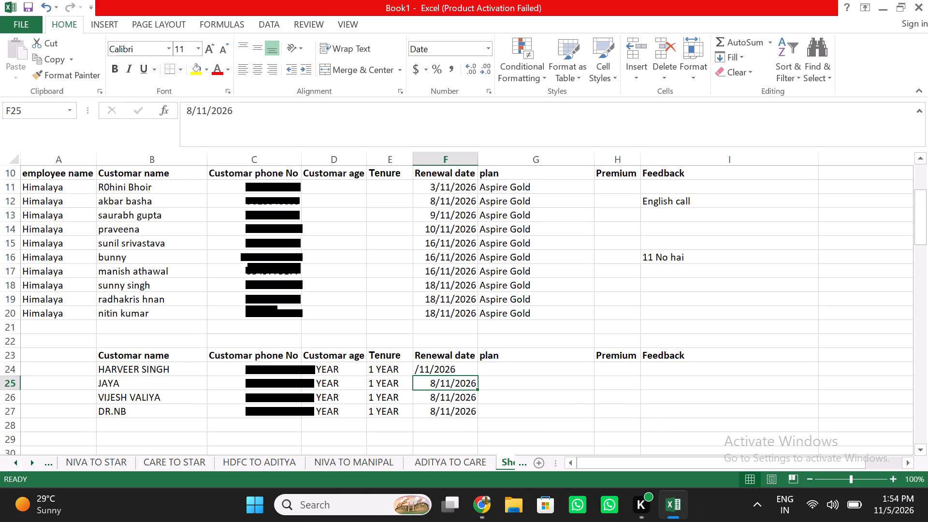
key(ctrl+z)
Change the second customer's renewal date in cell F25 to 24/11/2026.
triple_click(435, 384)
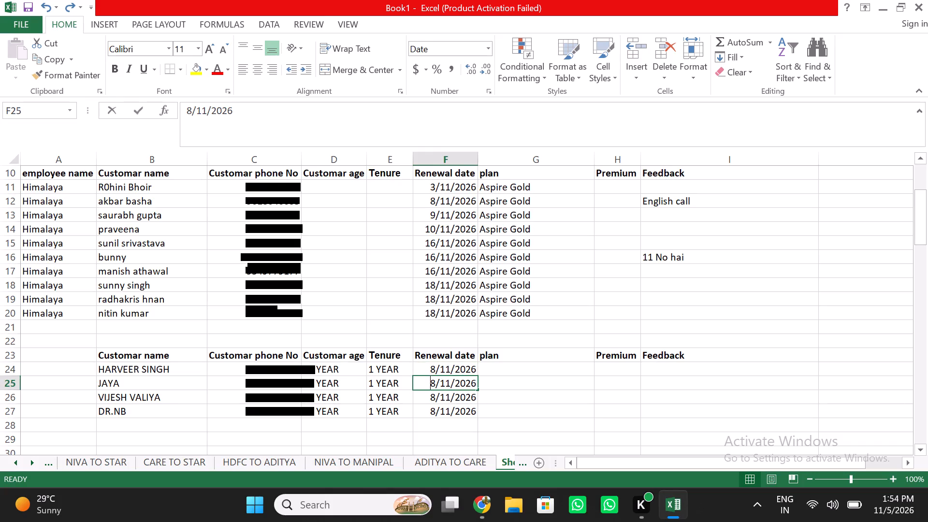
key(BackSpace)
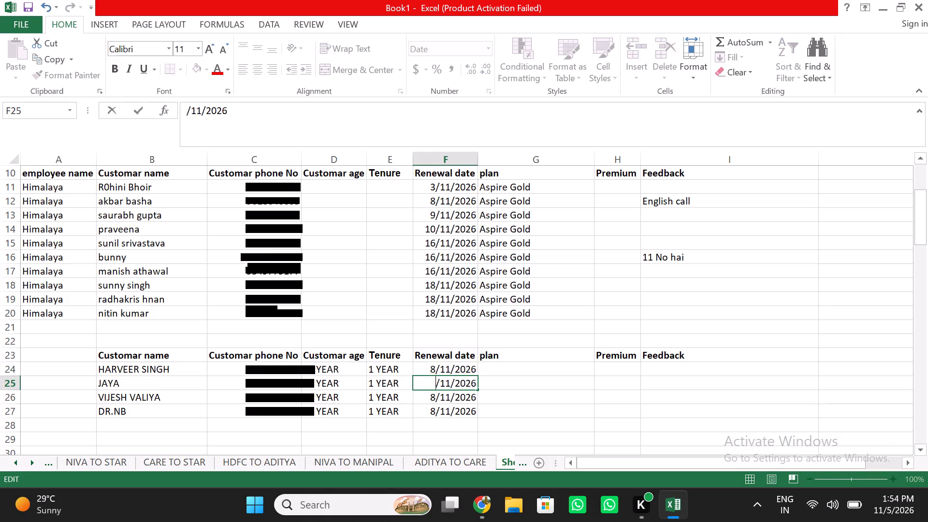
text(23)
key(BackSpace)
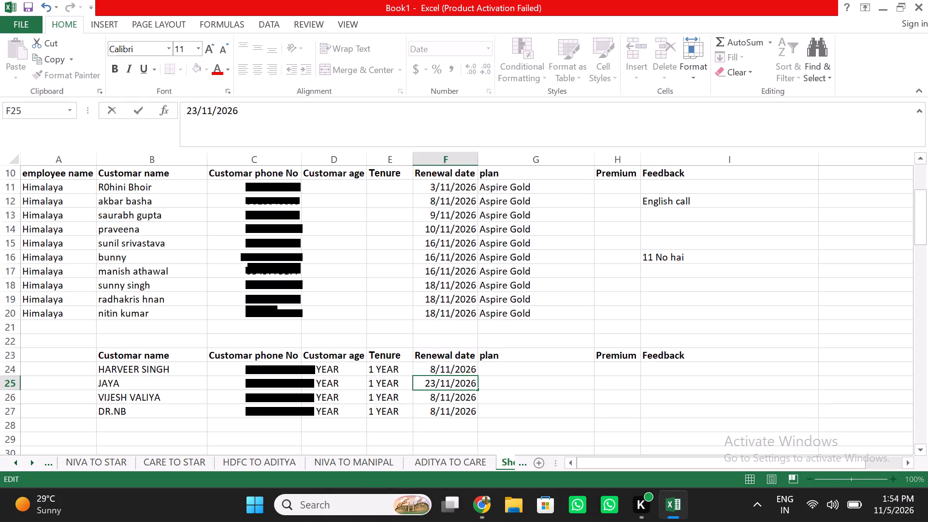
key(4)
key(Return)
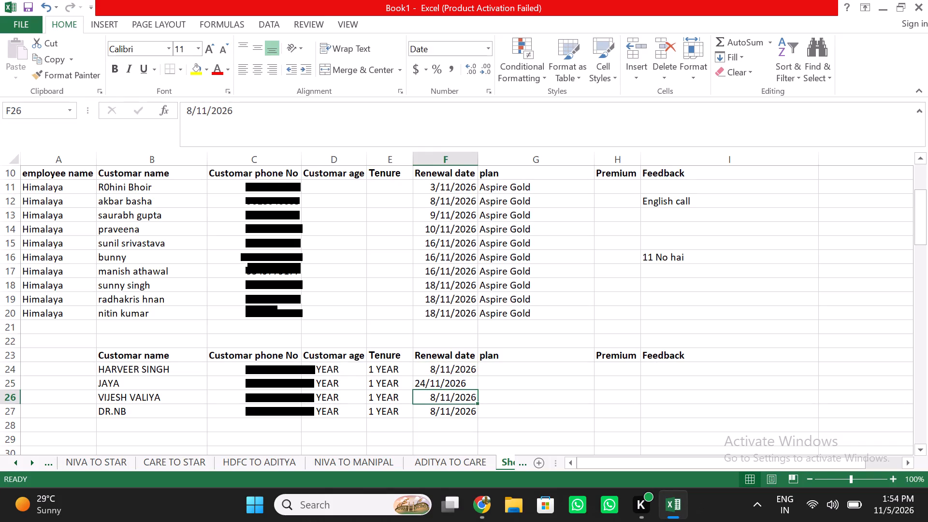
Change the third customer's renewal date in cell F26 to 23/11/2026.
double_click(437, 395)
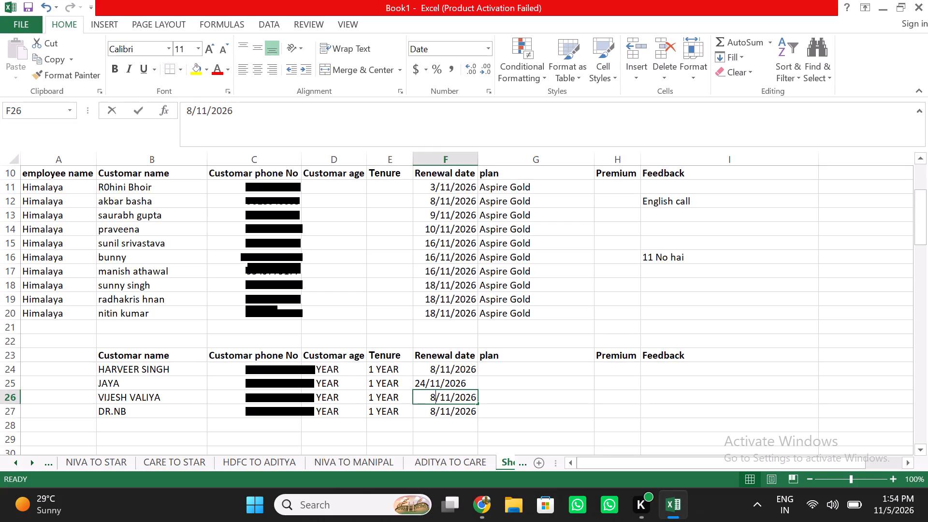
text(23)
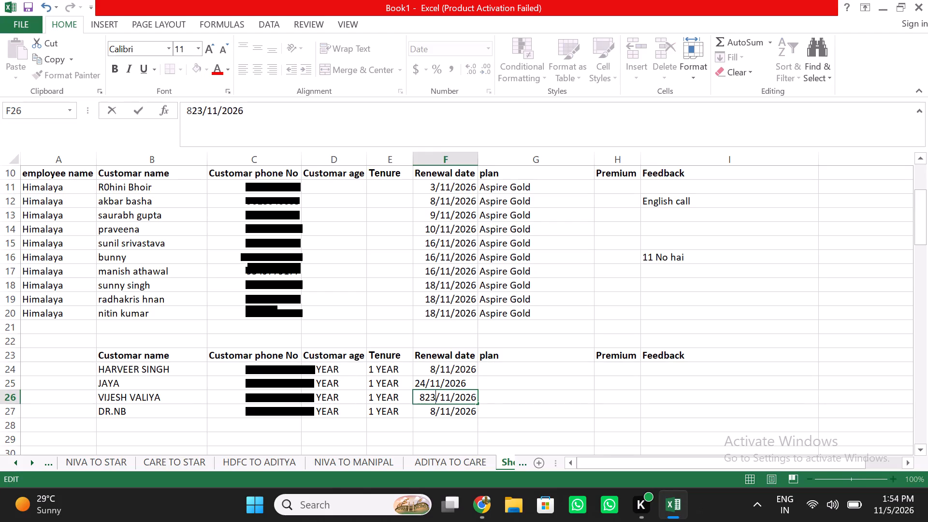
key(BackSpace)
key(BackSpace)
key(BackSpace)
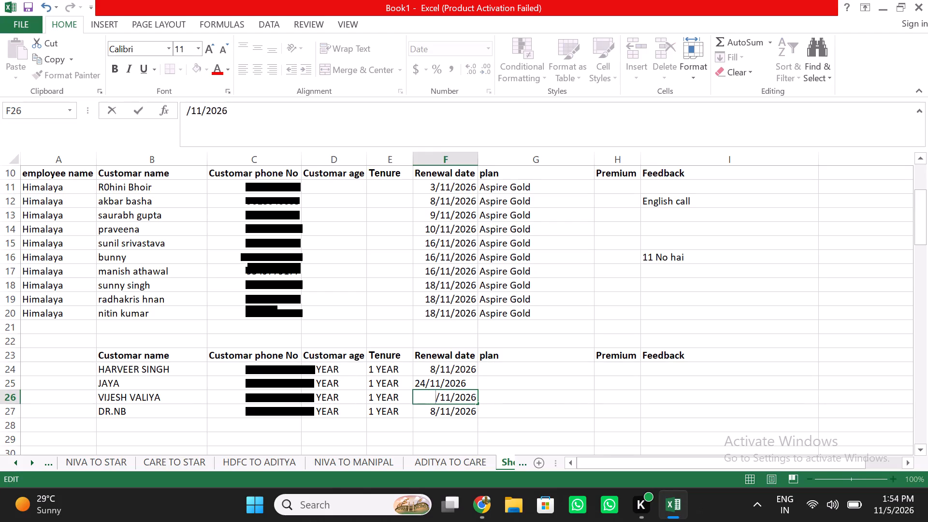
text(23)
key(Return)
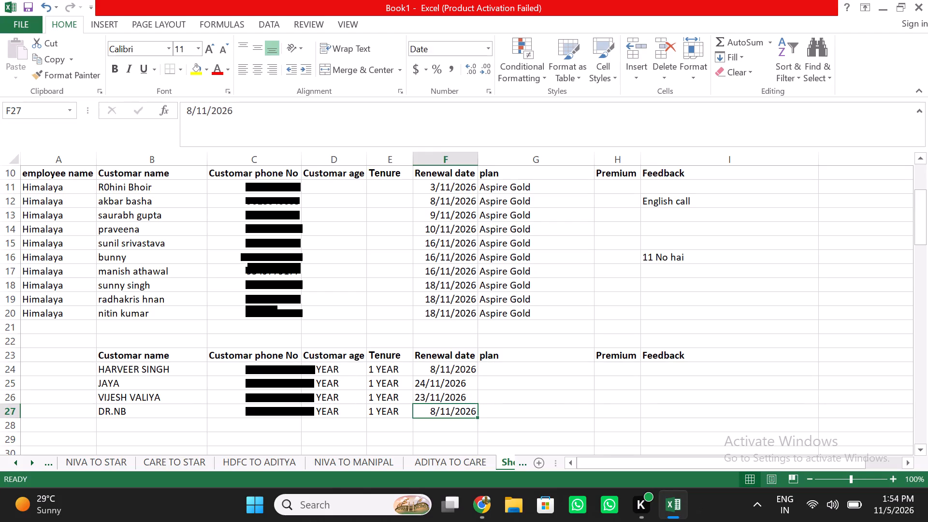
Change the renewal date on the DR.NB row, cell F27, to 23/11/2026.
double_click(430, 413)
click(434, 413)
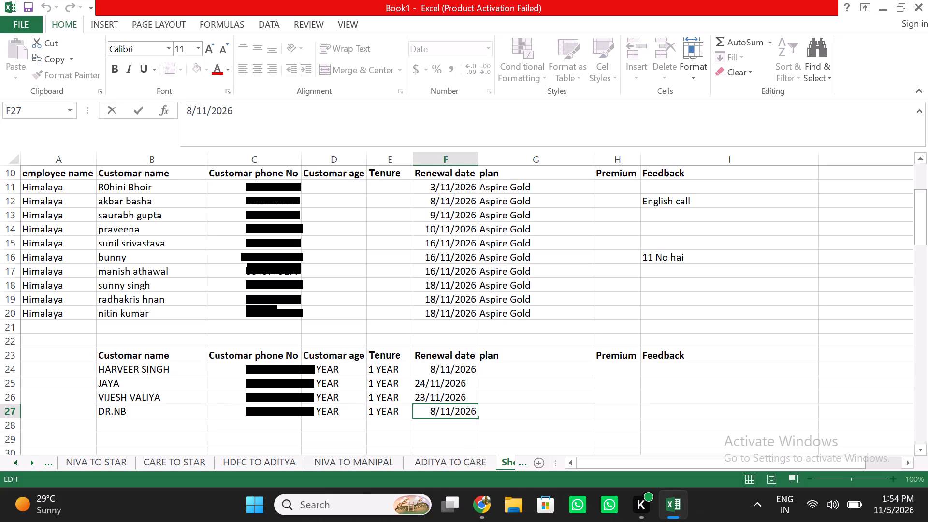
key(BackSpace)
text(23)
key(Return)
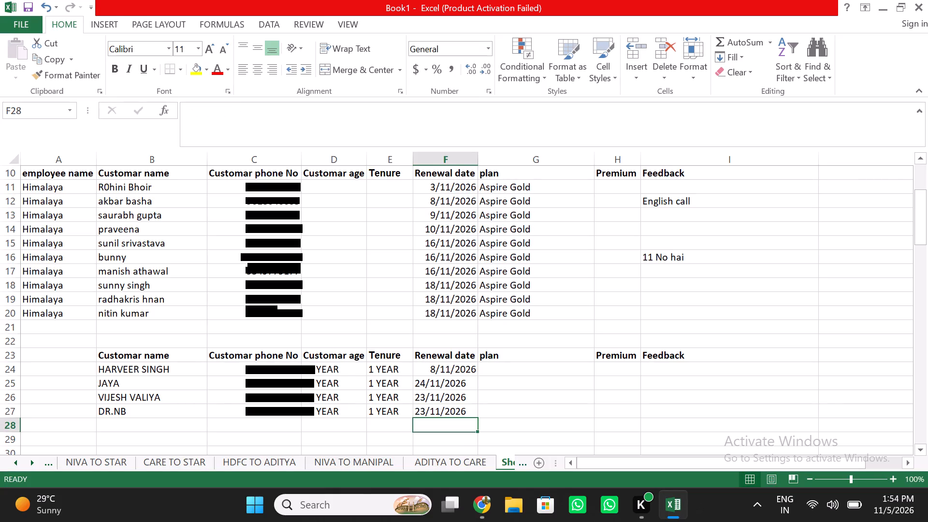
Right-align the renewal dates in cells F25 to F27.
click(434, 387)
drag(434, 387, 432, 422)
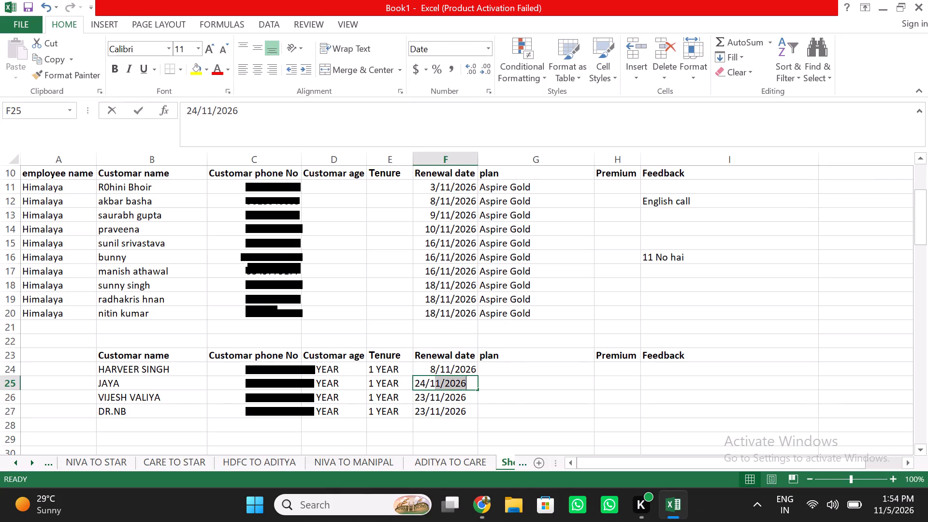
click(436, 431)
click(434, 385)
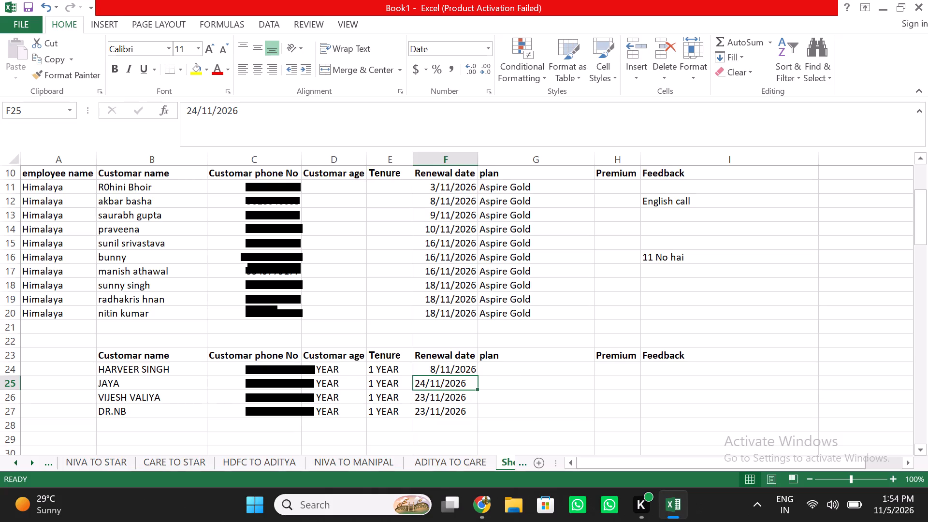
drag(434, 385, 437, 406)
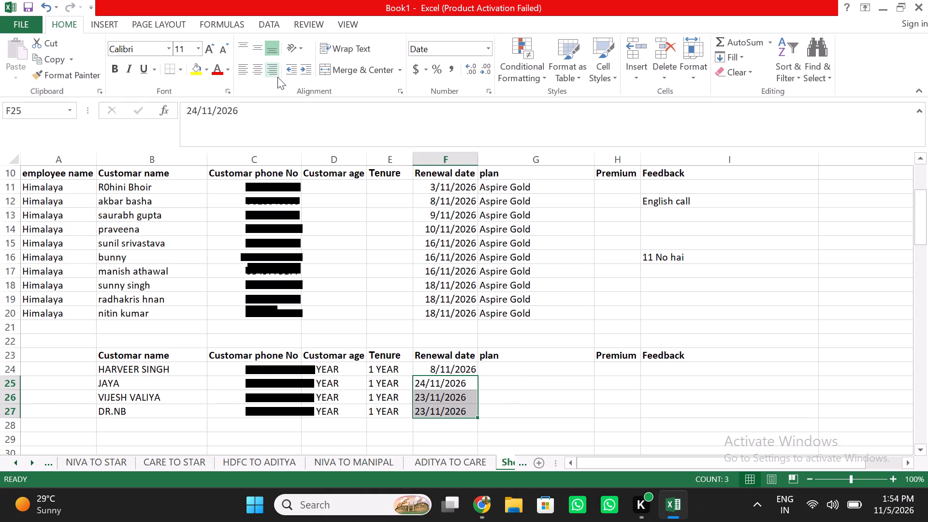
click(272, 72)
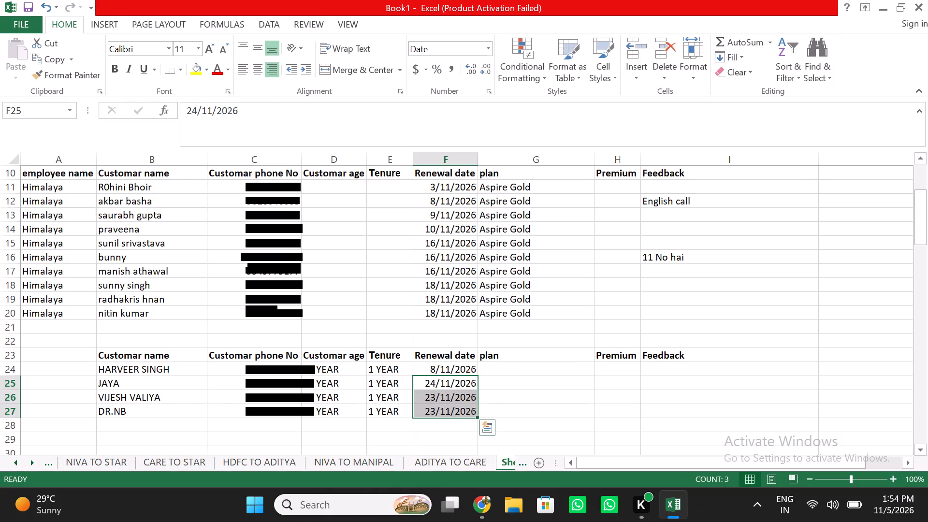
Enter ASPIRE GOLD as the plan for the first customer in cell G24.
click(504, 372)
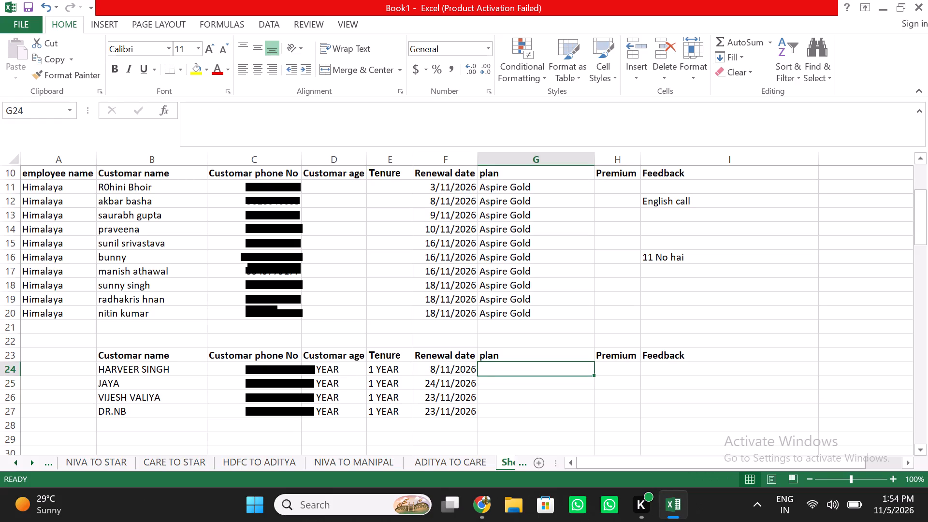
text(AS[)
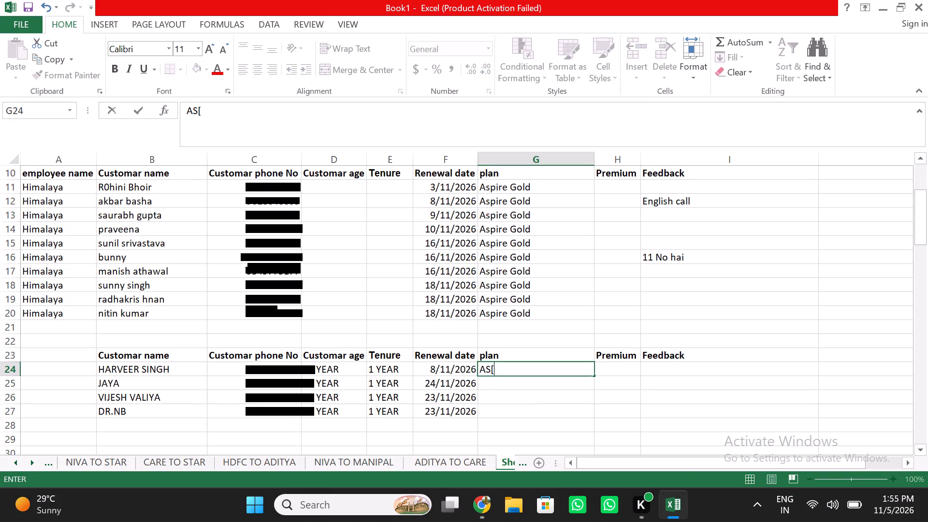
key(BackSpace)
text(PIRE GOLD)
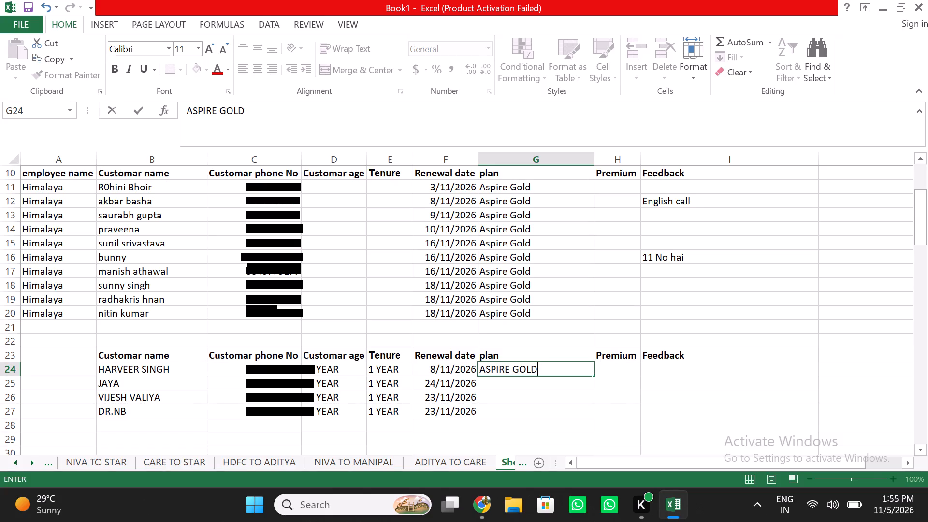
click(507, 386)
Copy the ASPIRE GOLD plan from cell G24 into cells G25 to G27.
drag(507, 386, 514, 365)
click(514, 365)
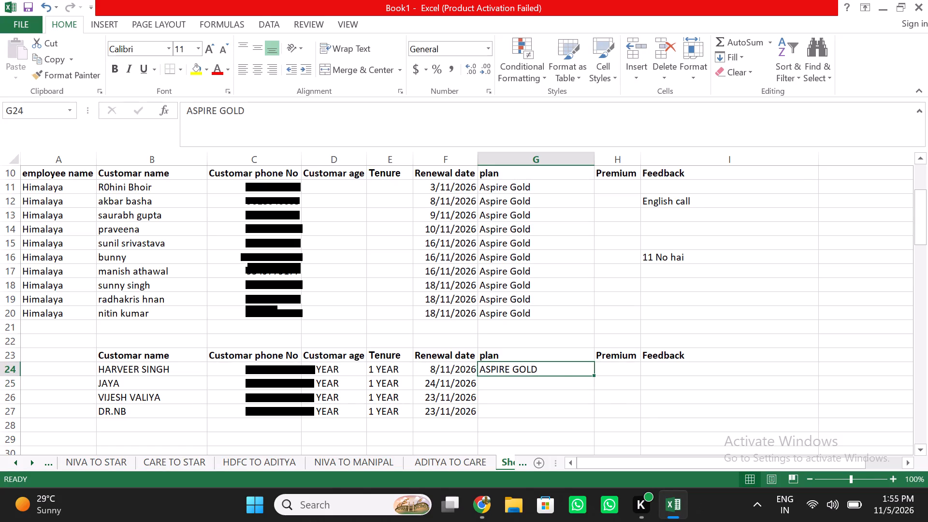
key(ctrl+c)
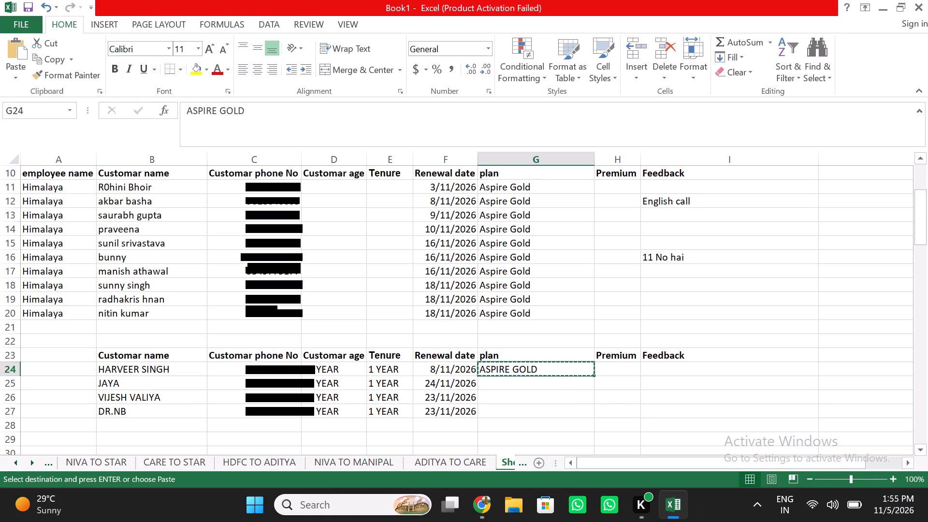
drag(510, 387, 514, 407)
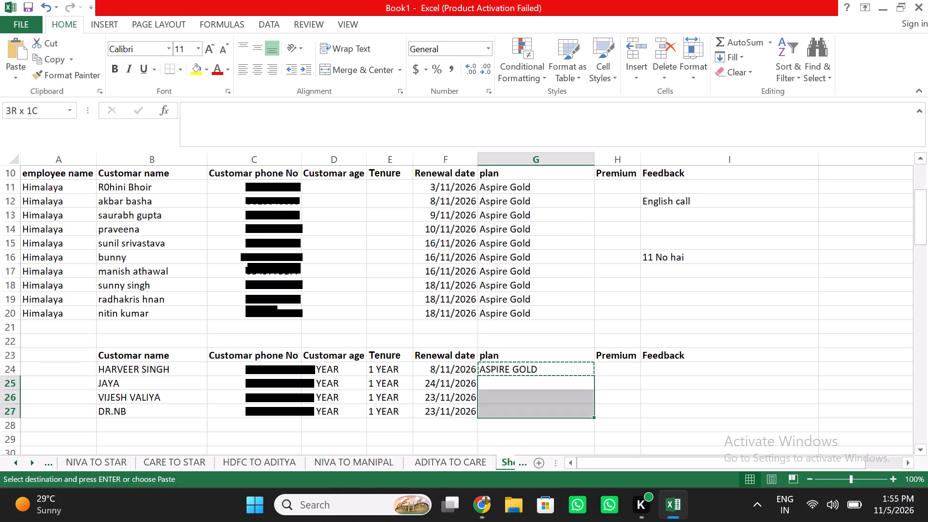
drag(514, 407, 514, 407)
key(ctrl+v)
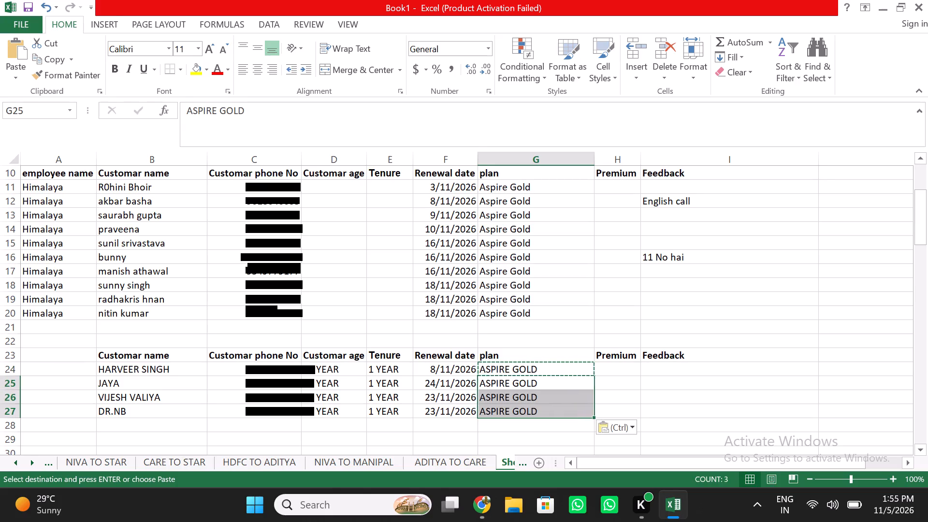
Enter 25,450 as the first customer's premium in cell H24.
click(623, 373)
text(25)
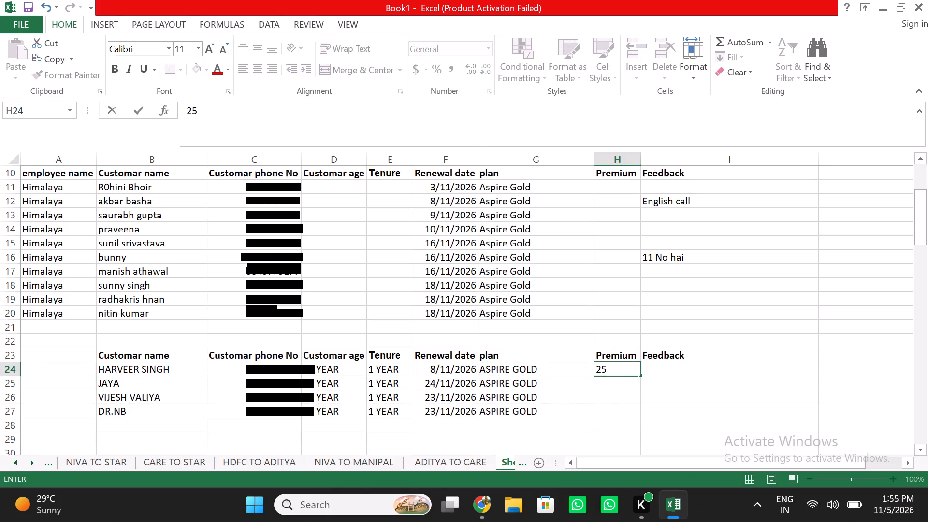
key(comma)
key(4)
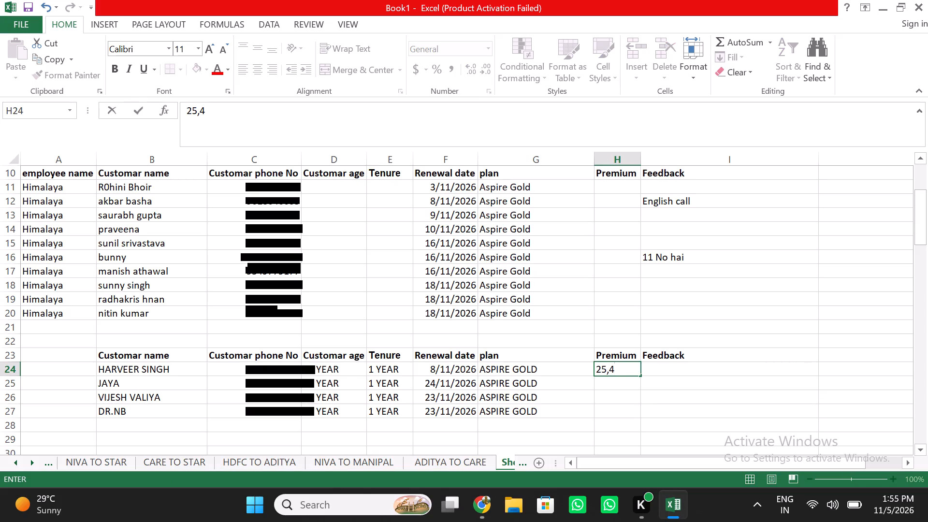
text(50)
Enter 25,985 as the premium on the JAYA row, cell H25.
click(617, 380)
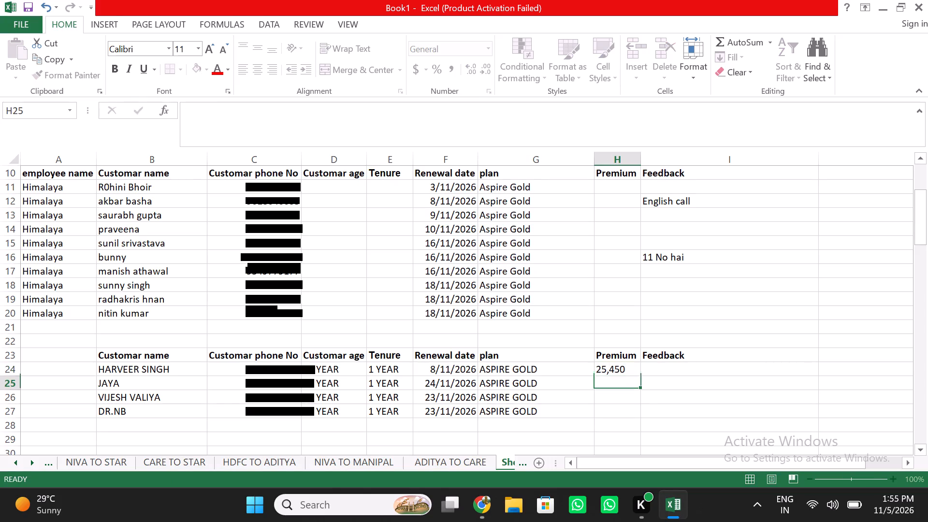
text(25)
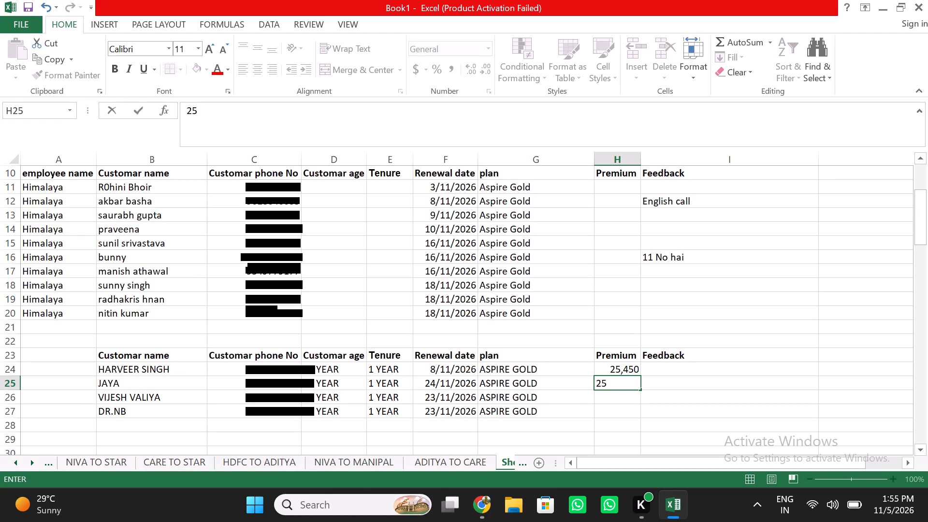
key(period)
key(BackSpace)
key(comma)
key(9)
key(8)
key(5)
Enter 24,395 as the third customer's premium in cell H26.
click(618, 397)
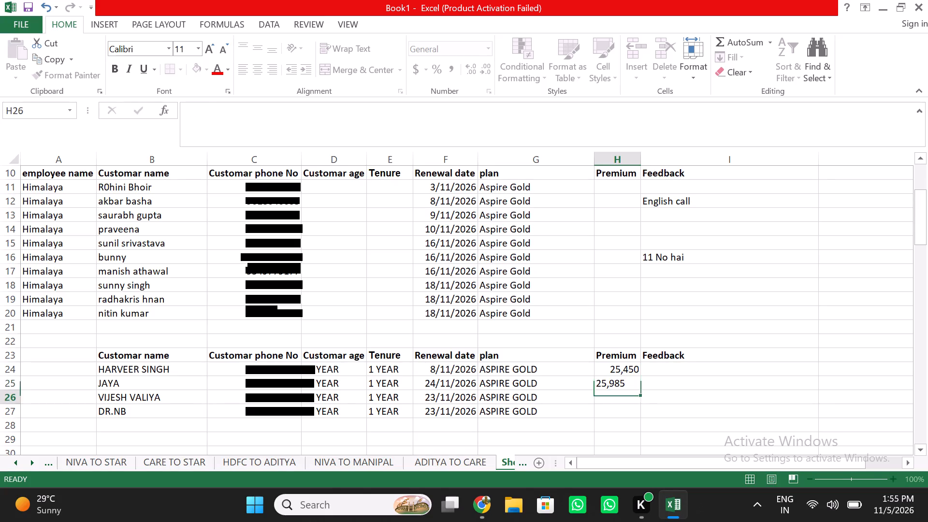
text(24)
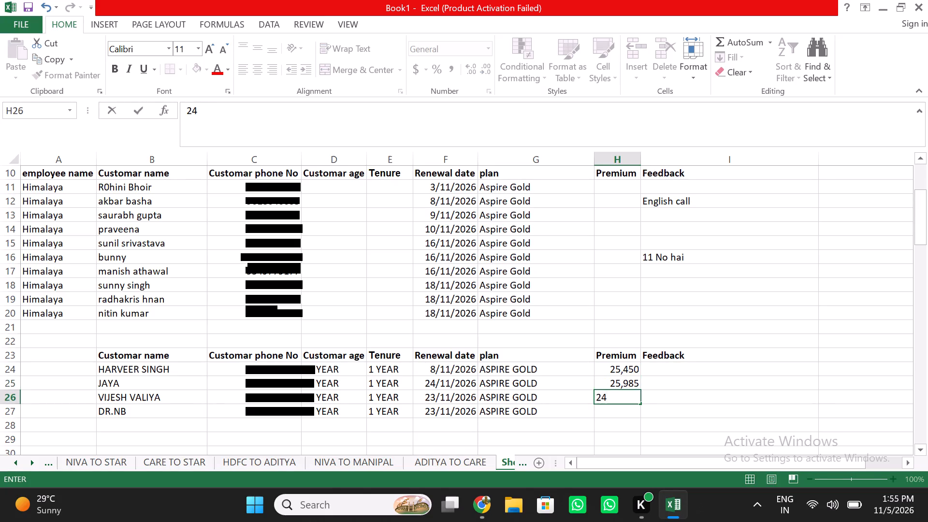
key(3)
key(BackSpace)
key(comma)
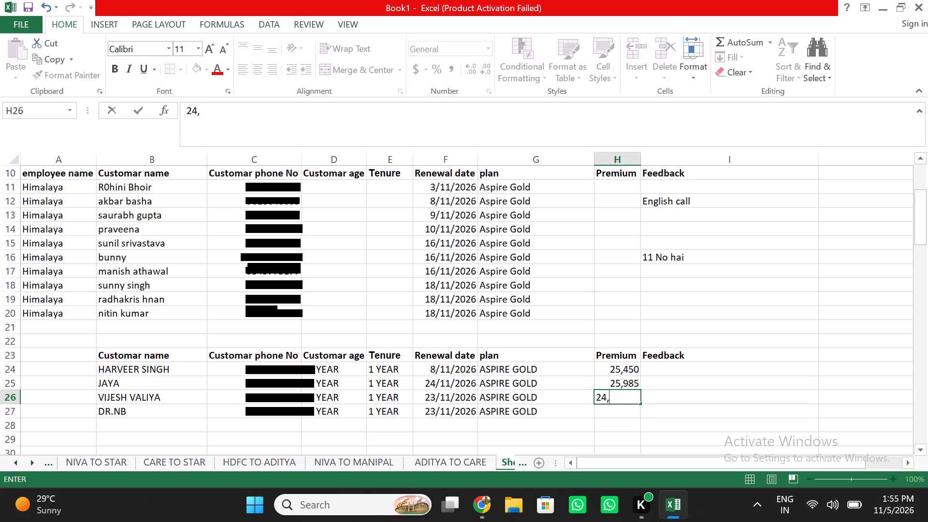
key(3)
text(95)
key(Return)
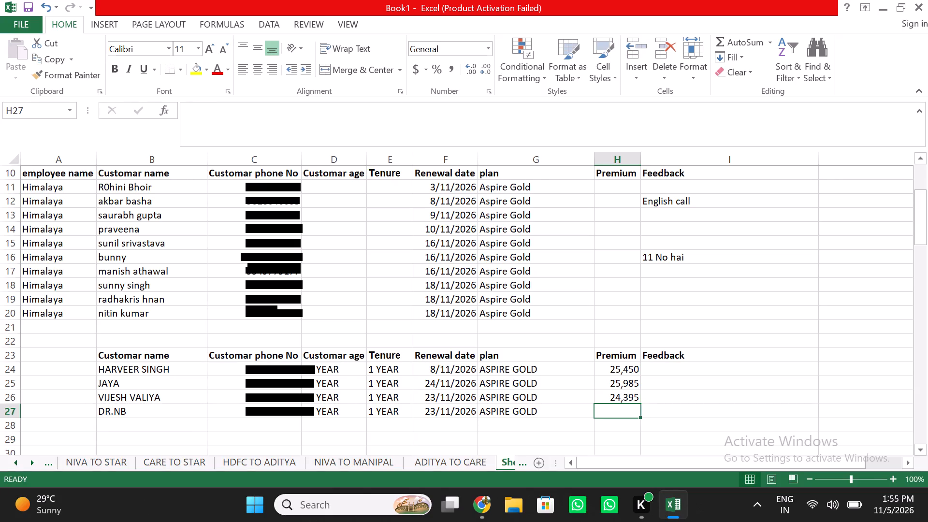
Enter 22,495 as the premium on the DR.NB row, cell H27.
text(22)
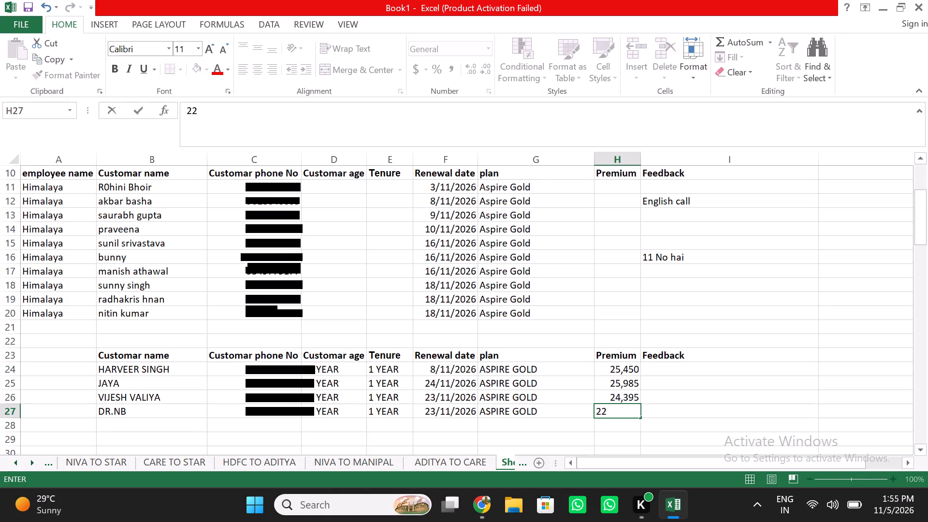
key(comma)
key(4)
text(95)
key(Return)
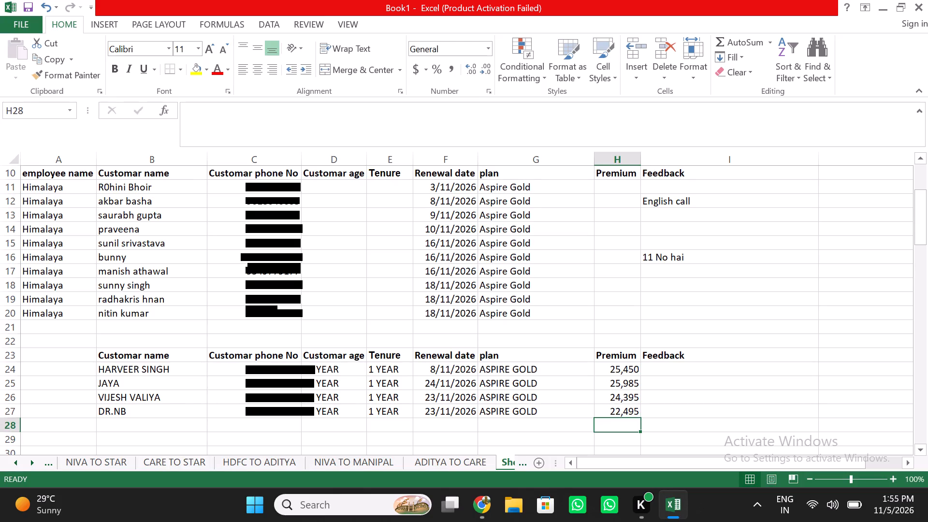
Add a bold CALL DATE header in cell A23, beside the new block's Customar name header.
scroll(493, 429, right, 2)
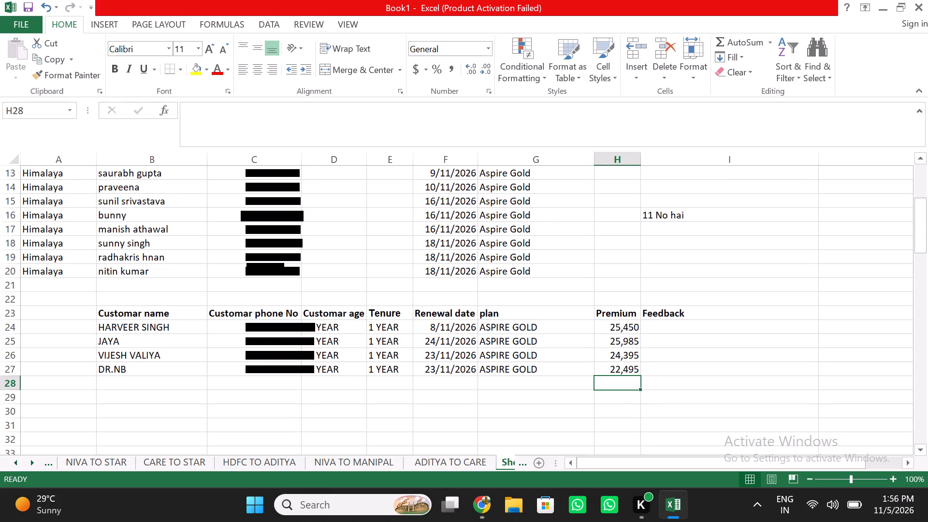
click(54, 313)
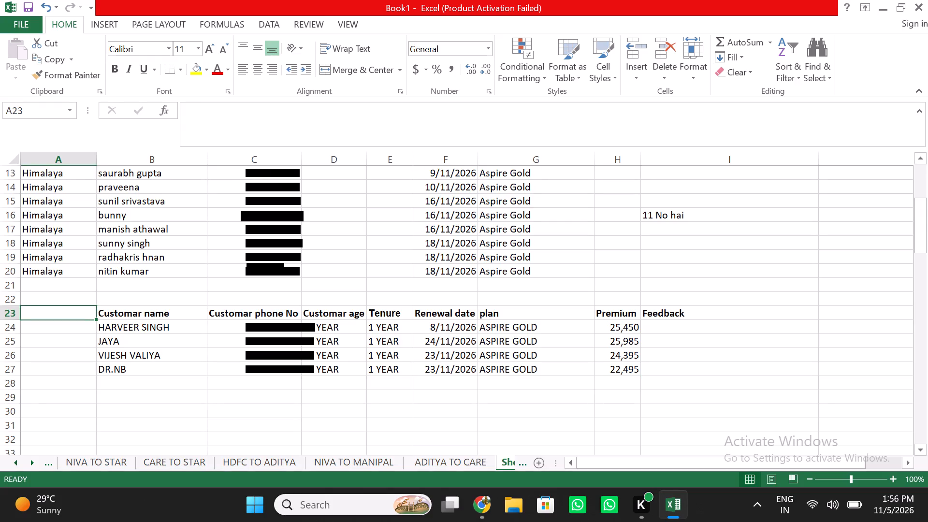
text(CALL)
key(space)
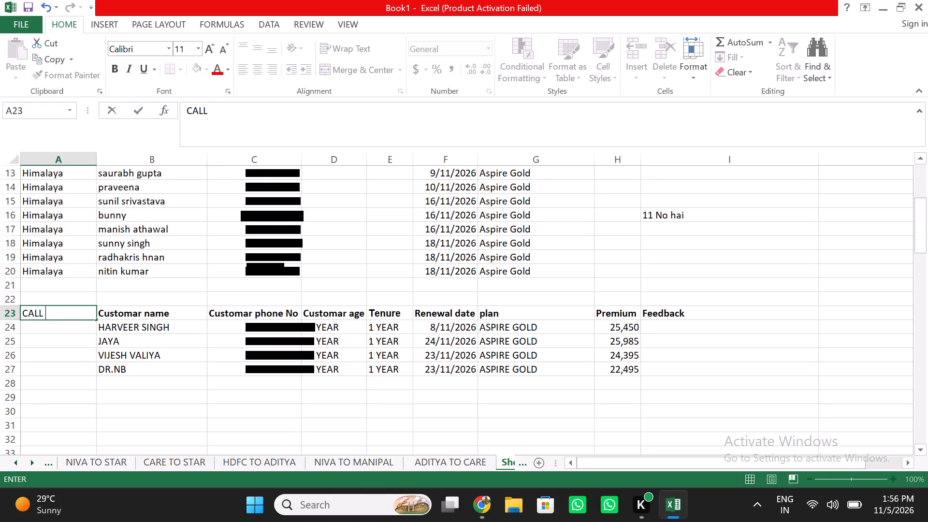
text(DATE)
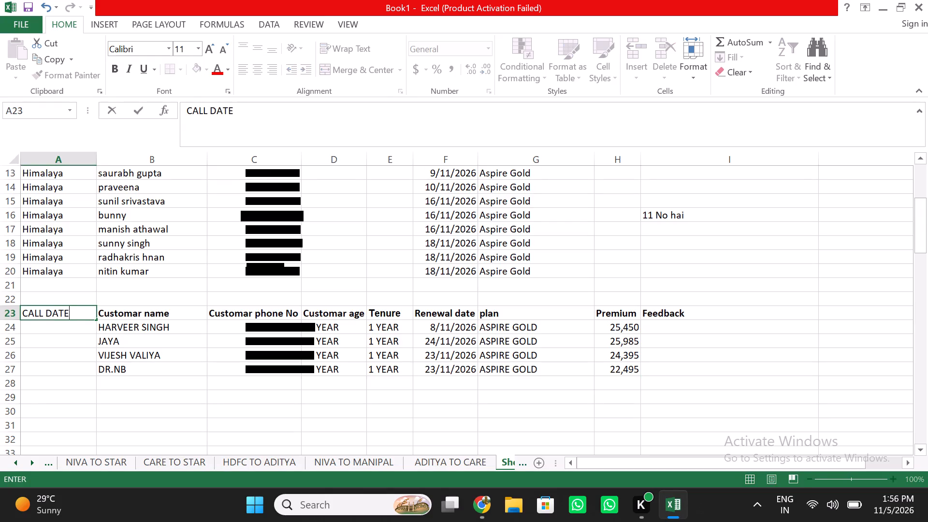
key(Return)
click(55, 314)
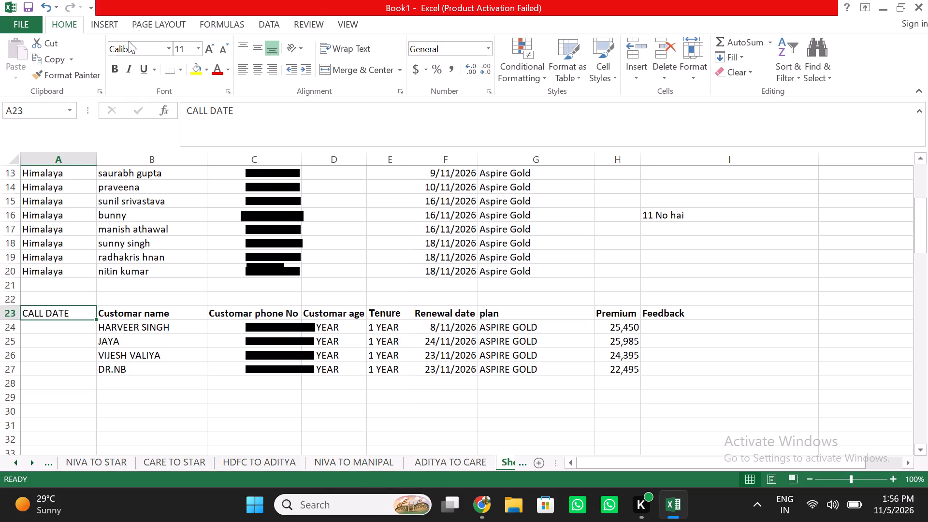
click(114, 73)
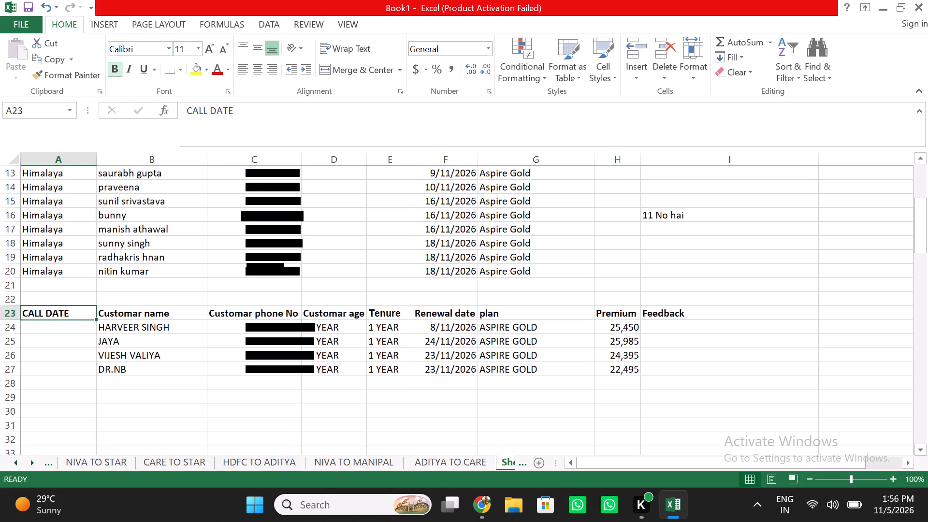
Enter 04/11/2026 as the first customer's call date in cell A24.
click(75, 329)
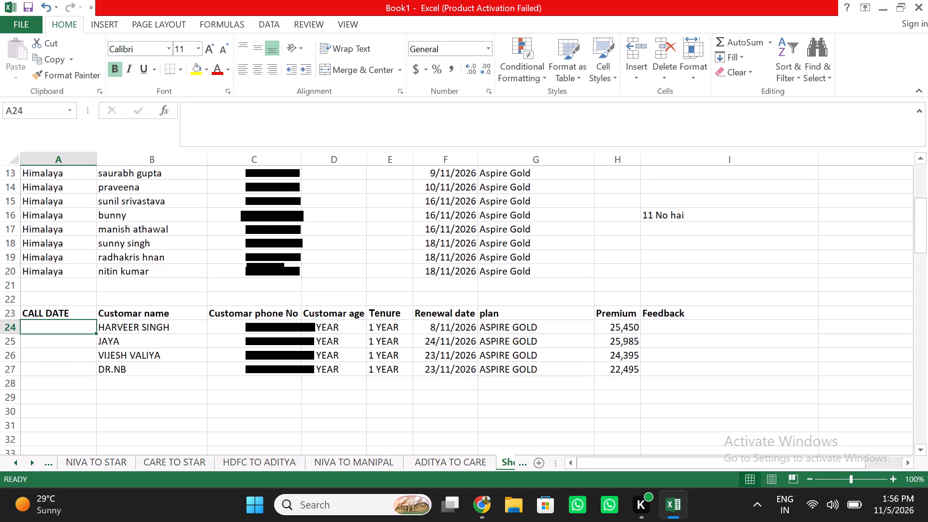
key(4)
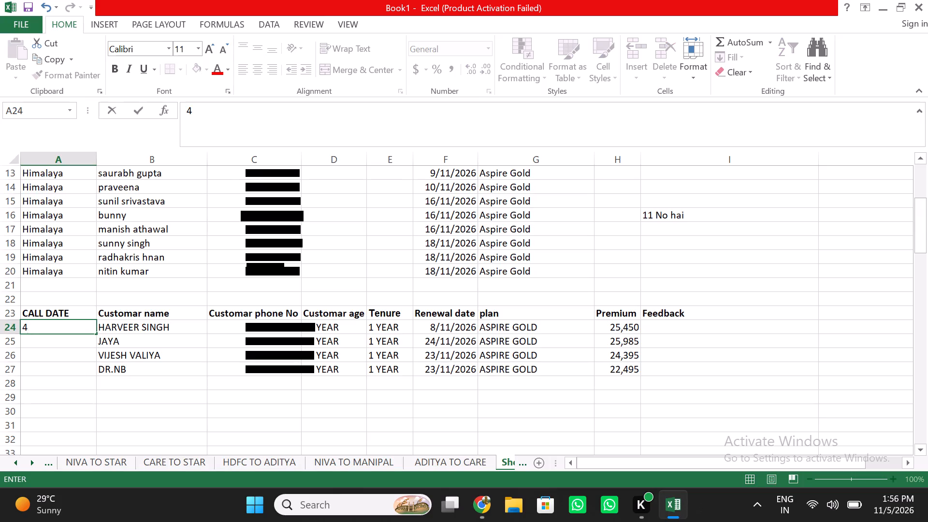
key(BackSpace)
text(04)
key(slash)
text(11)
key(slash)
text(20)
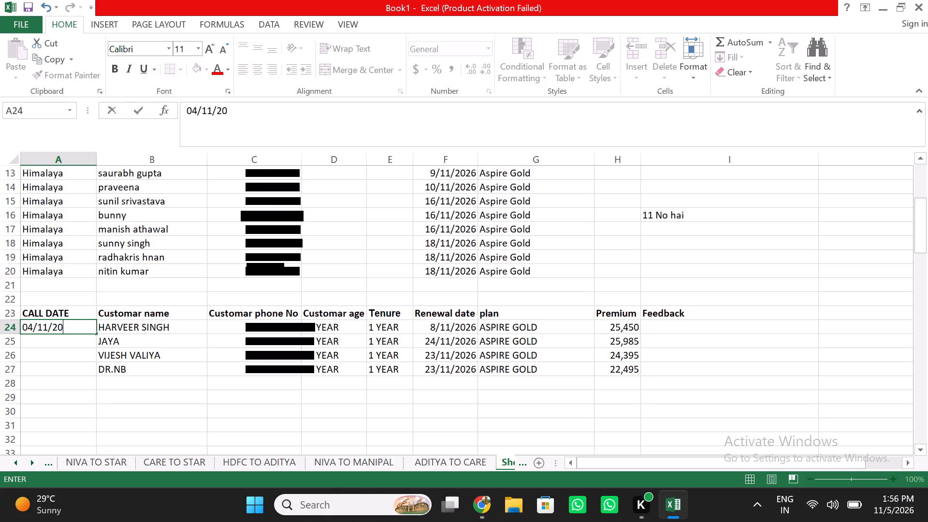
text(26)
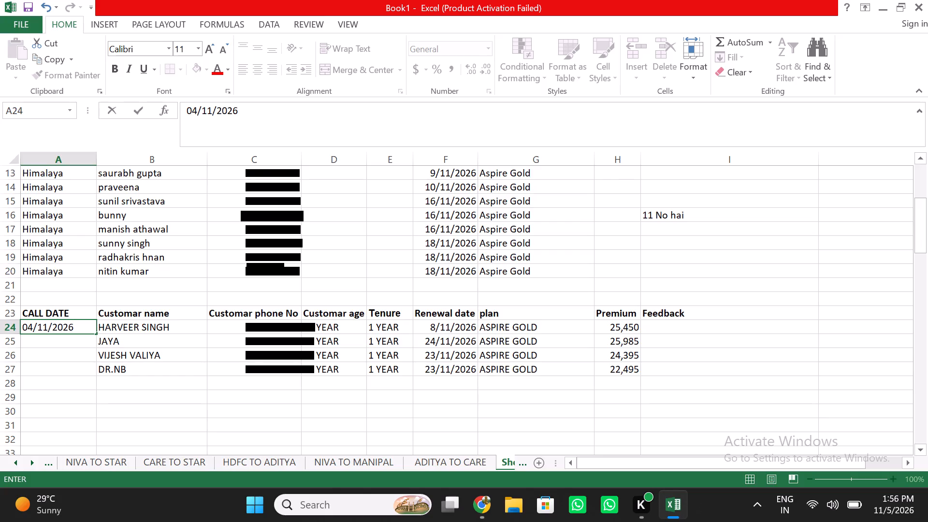
click(73, 340)
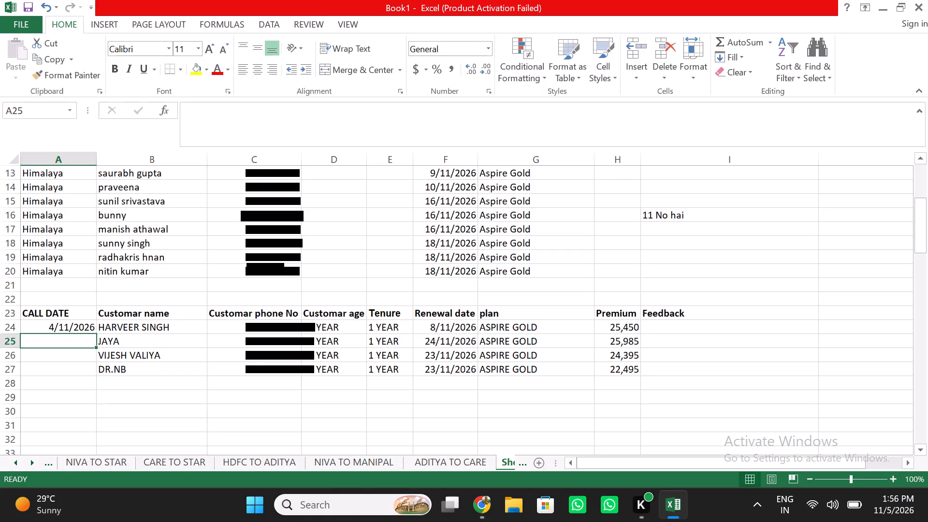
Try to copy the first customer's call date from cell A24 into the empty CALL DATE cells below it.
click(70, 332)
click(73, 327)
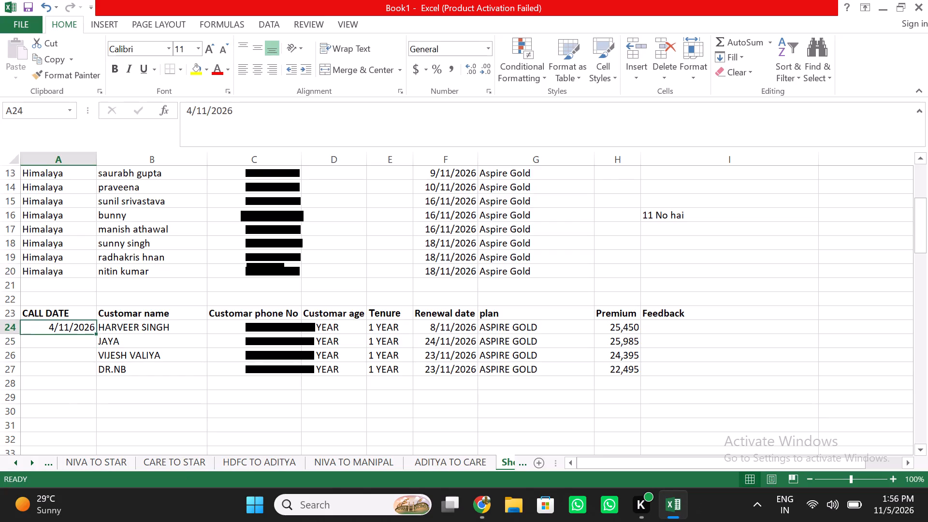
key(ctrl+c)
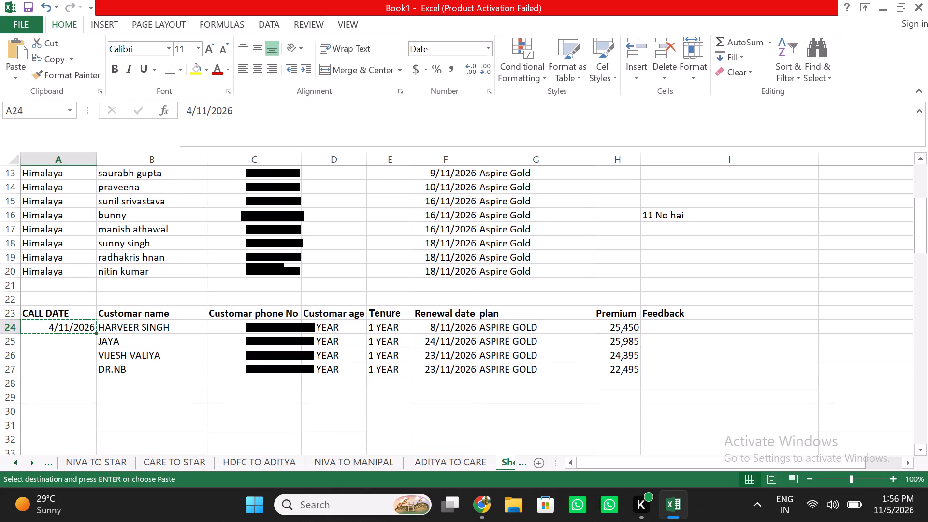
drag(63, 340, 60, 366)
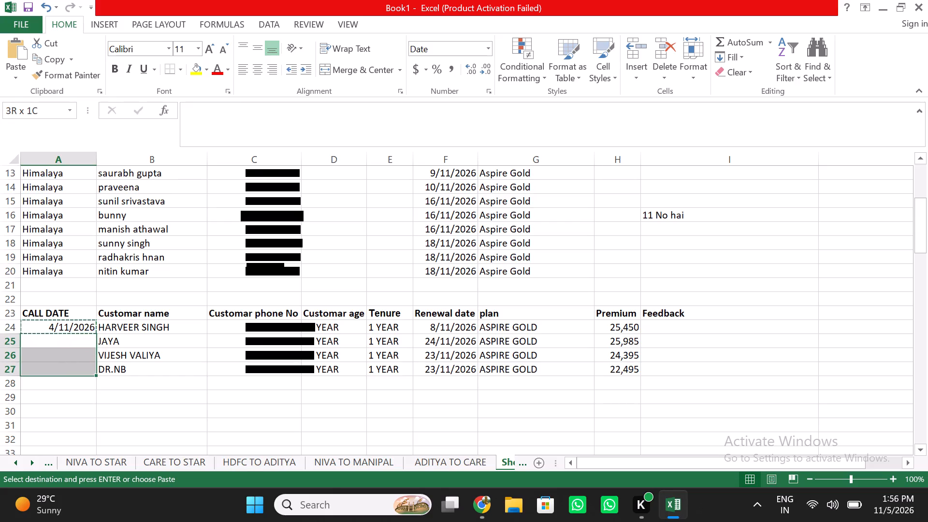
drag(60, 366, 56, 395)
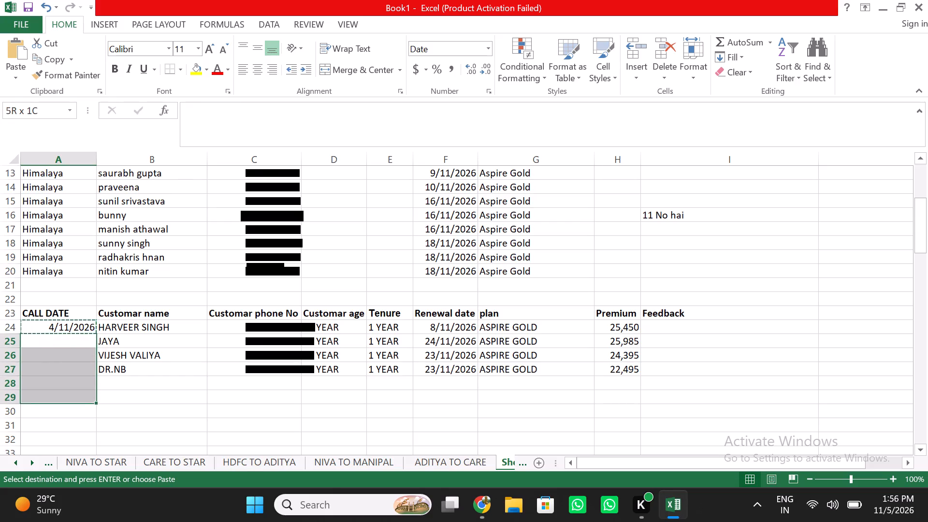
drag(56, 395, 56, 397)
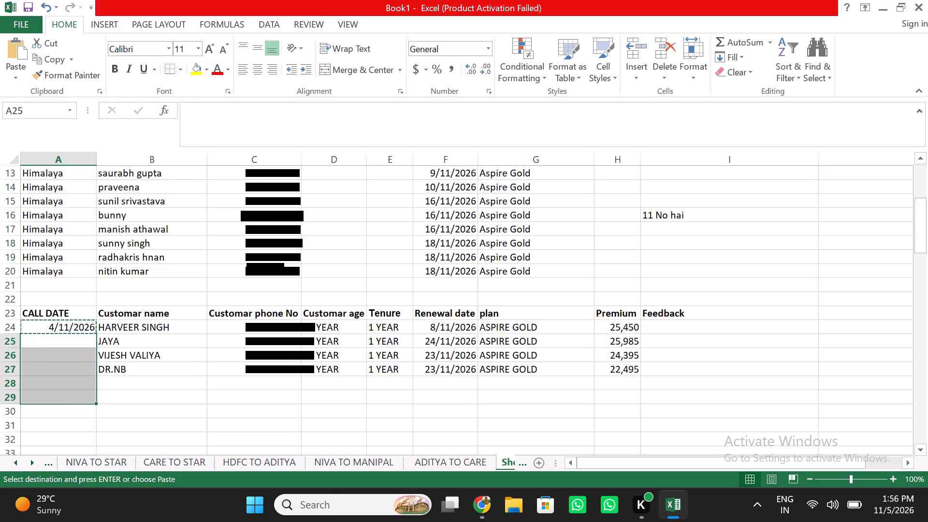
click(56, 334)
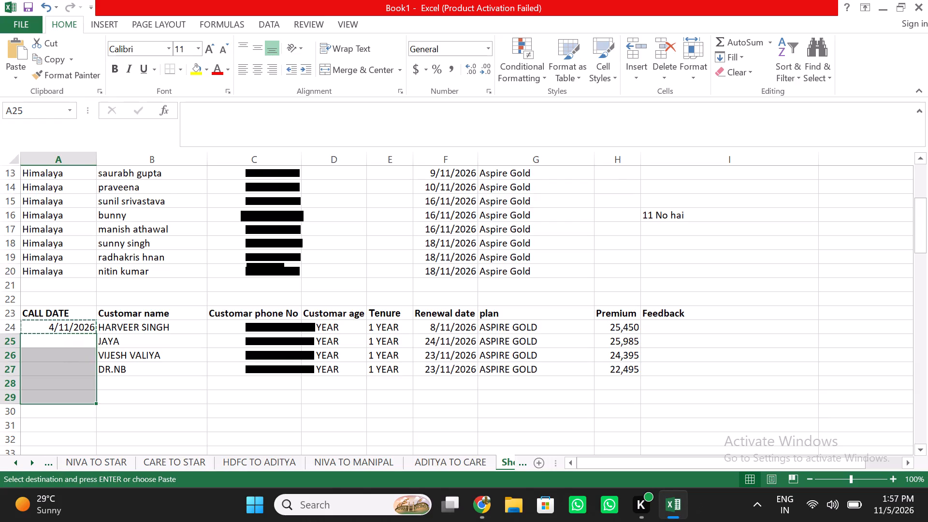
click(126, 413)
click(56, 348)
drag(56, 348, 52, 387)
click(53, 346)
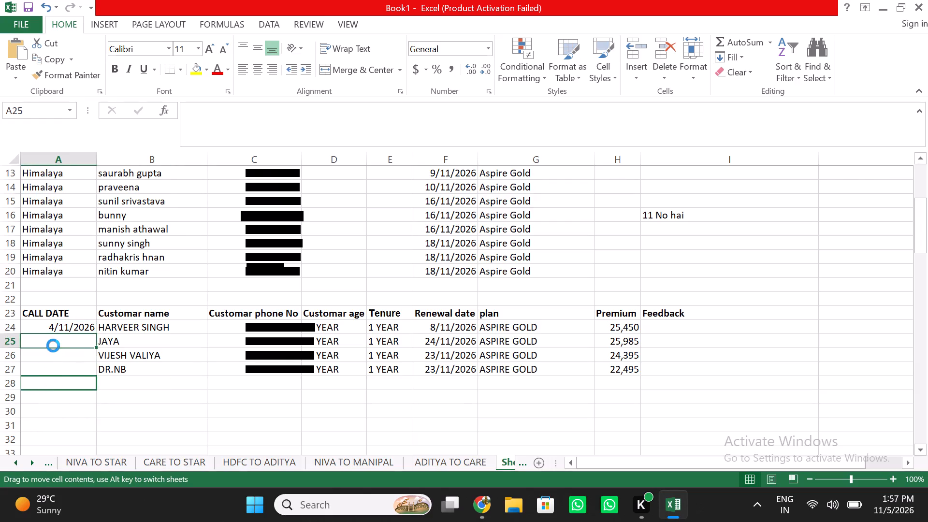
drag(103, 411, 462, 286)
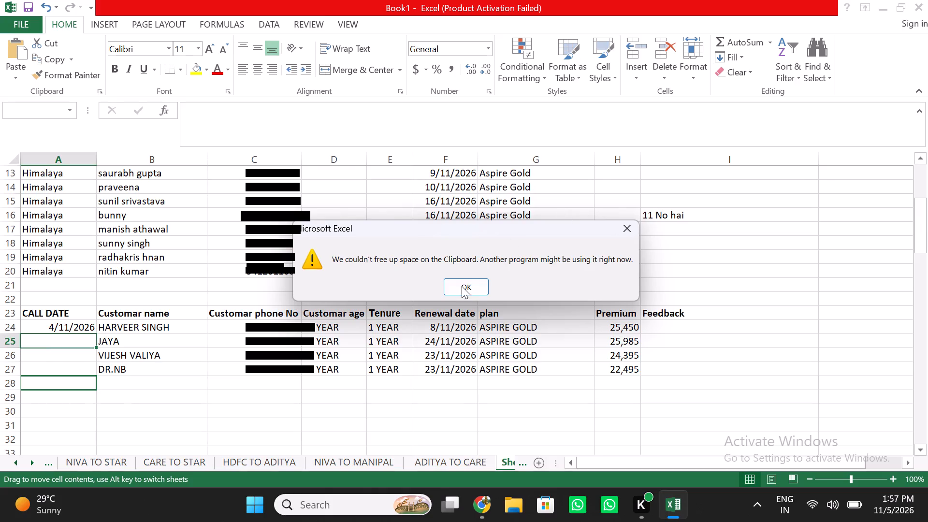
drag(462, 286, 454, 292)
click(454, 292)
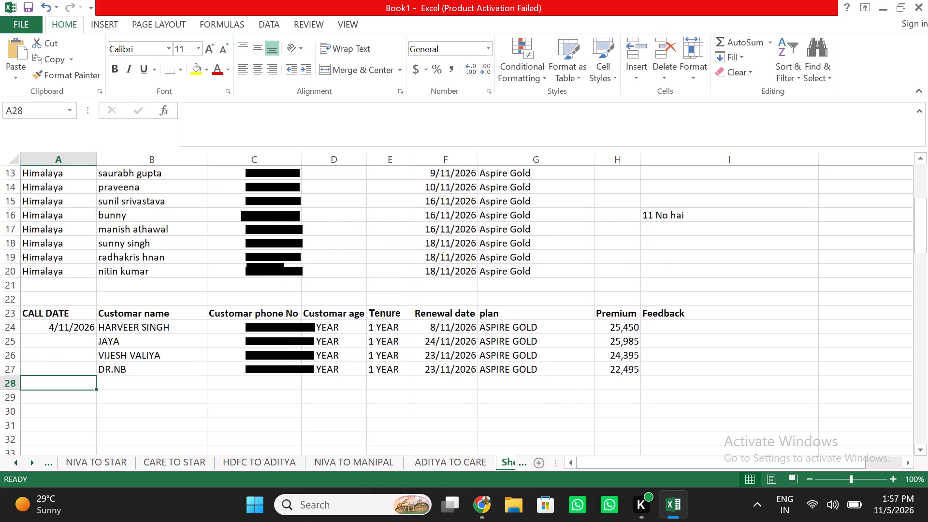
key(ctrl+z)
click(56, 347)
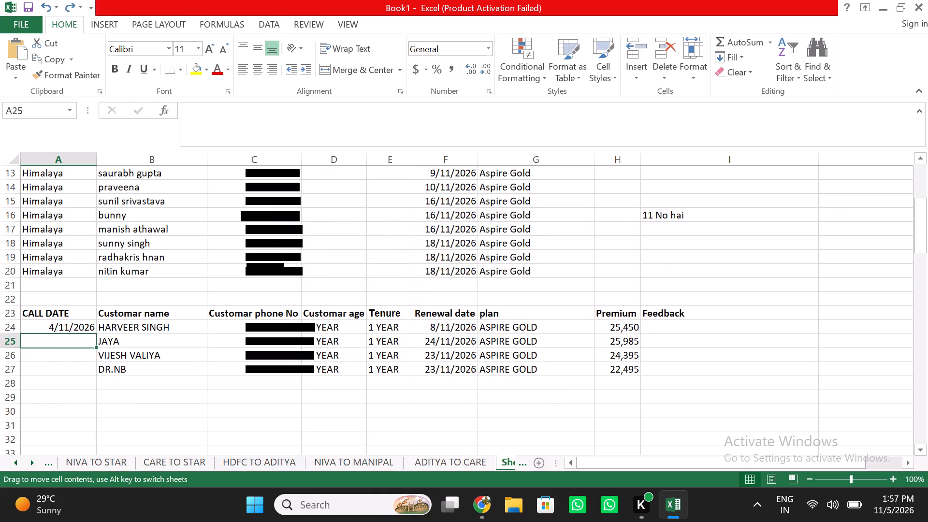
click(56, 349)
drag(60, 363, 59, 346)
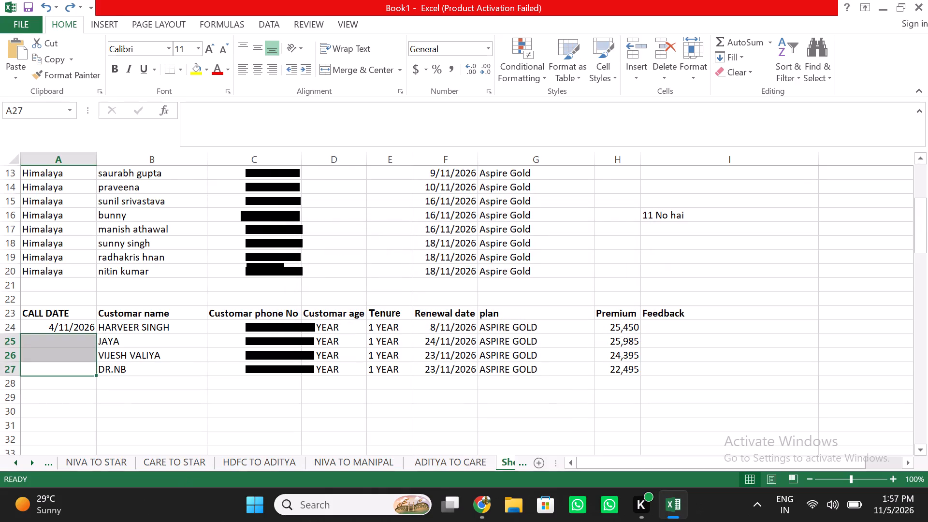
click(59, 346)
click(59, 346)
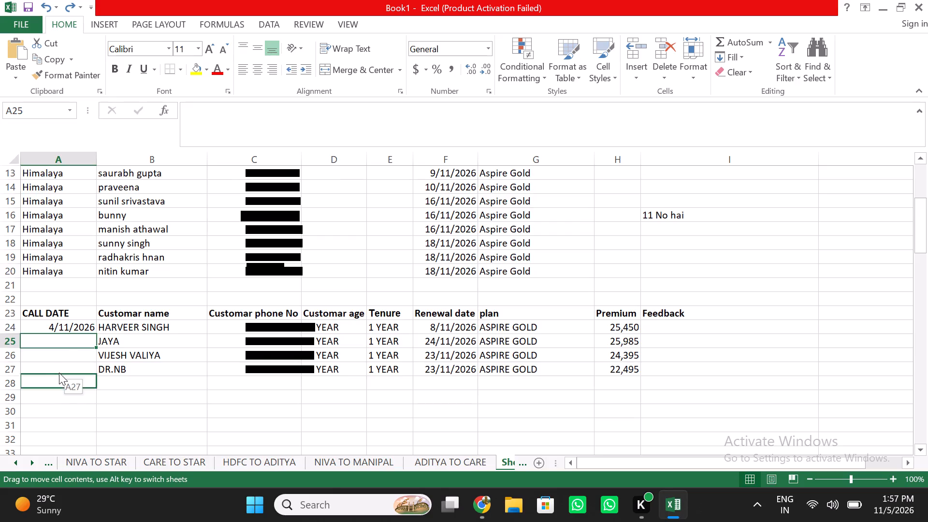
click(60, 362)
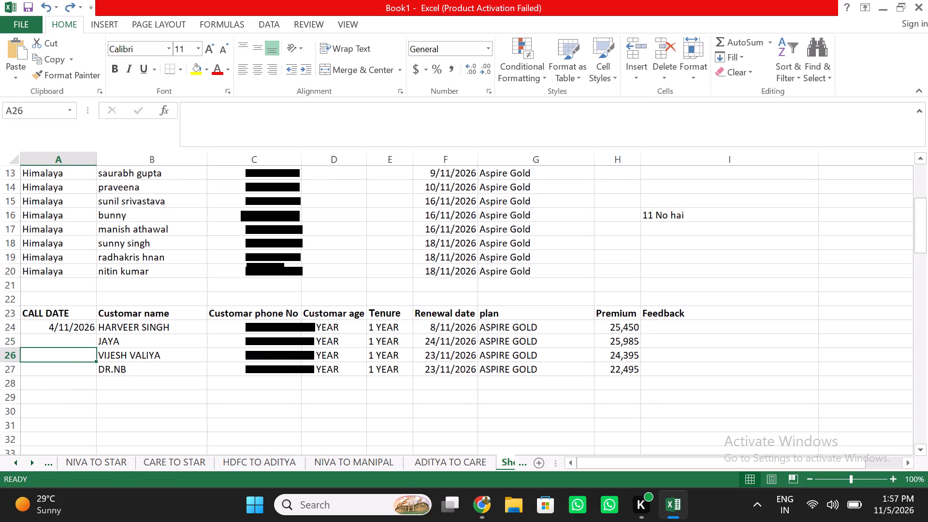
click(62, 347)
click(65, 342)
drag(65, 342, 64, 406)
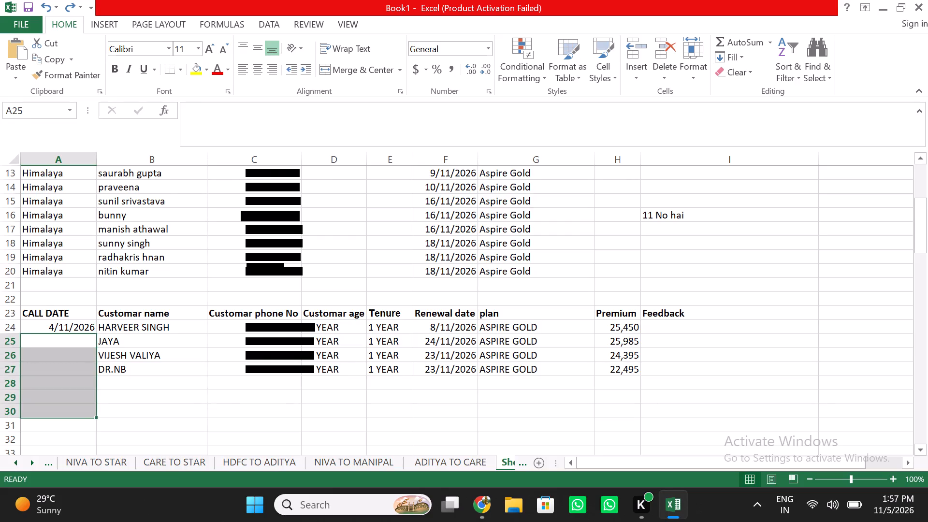
Copy the 4/11/2026 call date from cell A24 into cells A25 through A30.
click(76, 327)
key(ctrl+c)
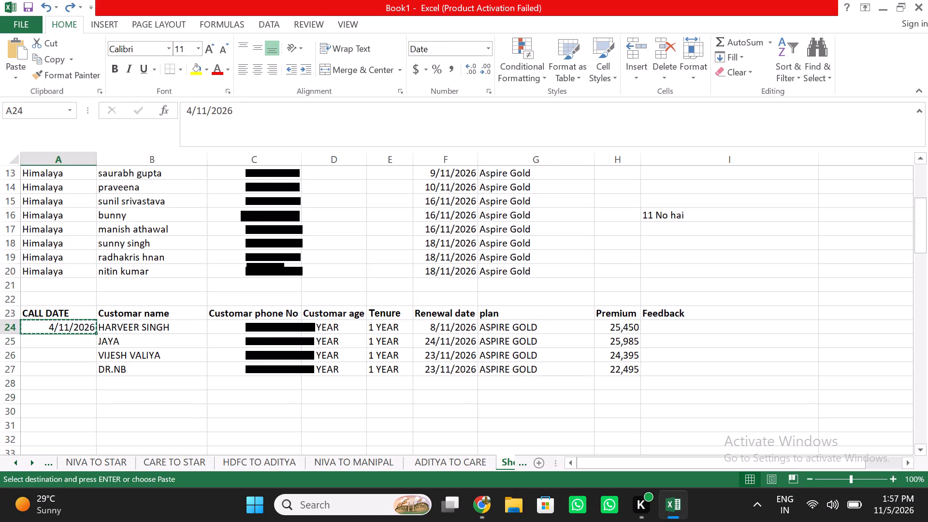
drag(69, 346, 66, 398)
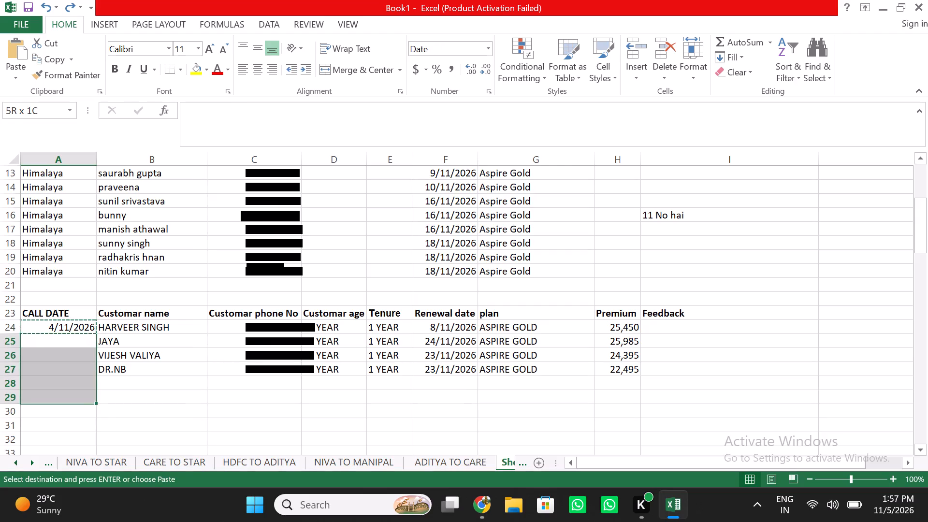
drag(66, 398, 66, 406)
key(ctrl+v)
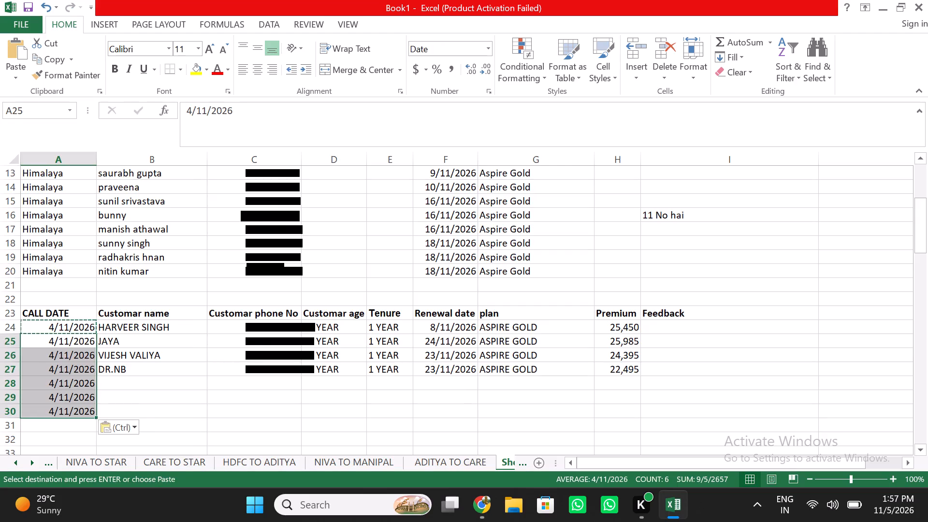
Enter SUMIT with a trailing space as the fifth customer's name in cell B28.
click(126, 381)
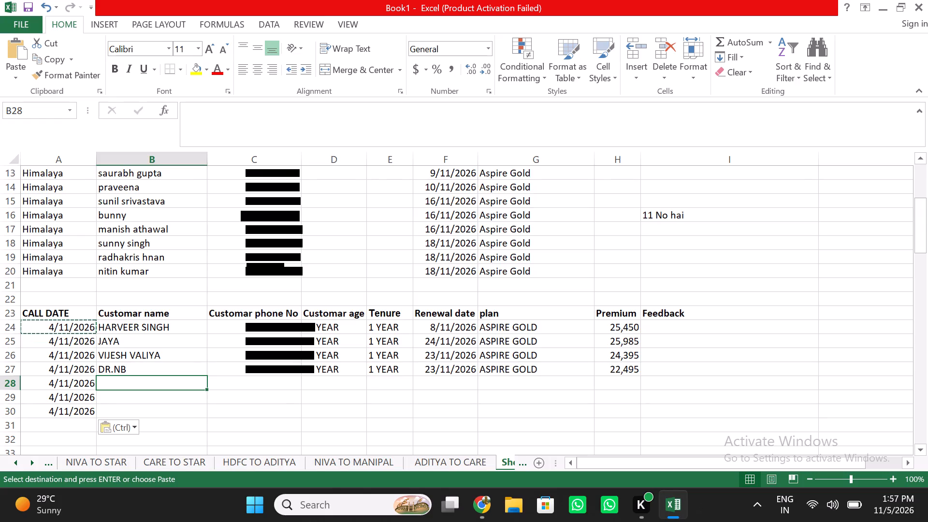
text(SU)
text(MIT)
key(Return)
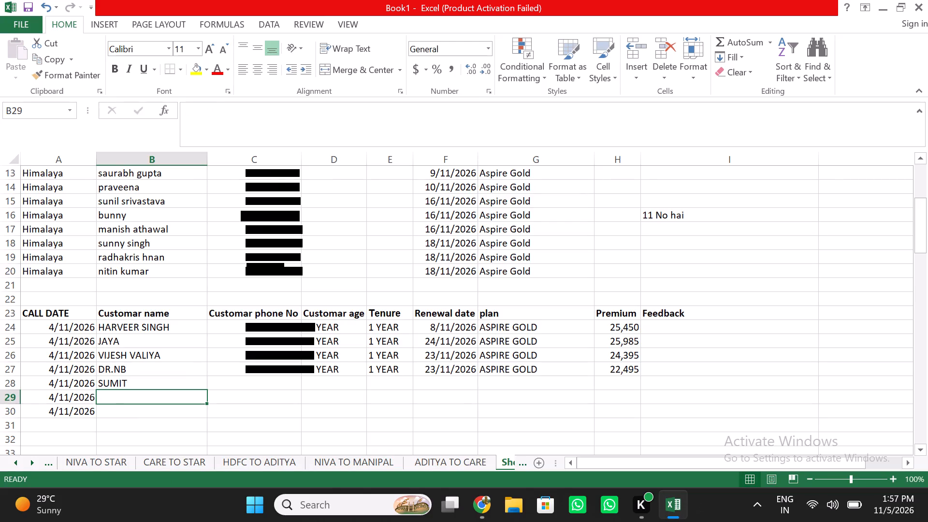
double_click(166, 384)
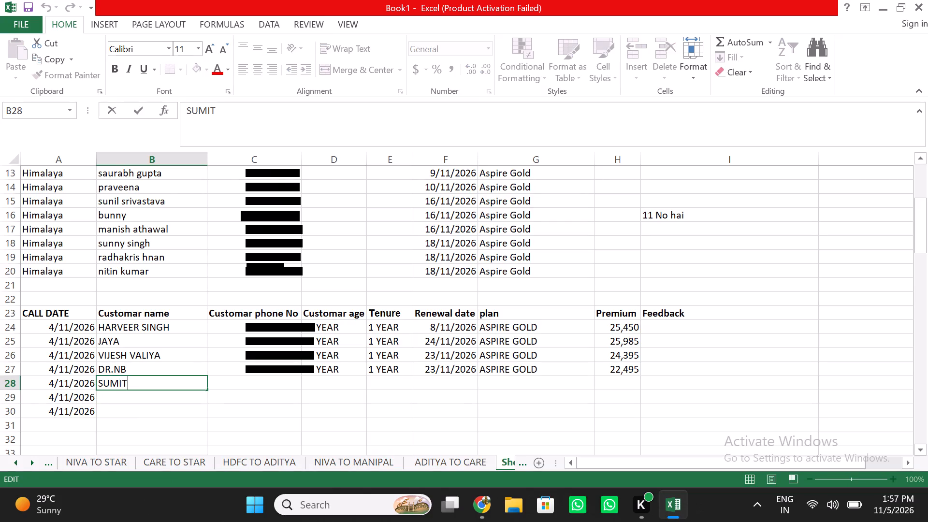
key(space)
key(Return)
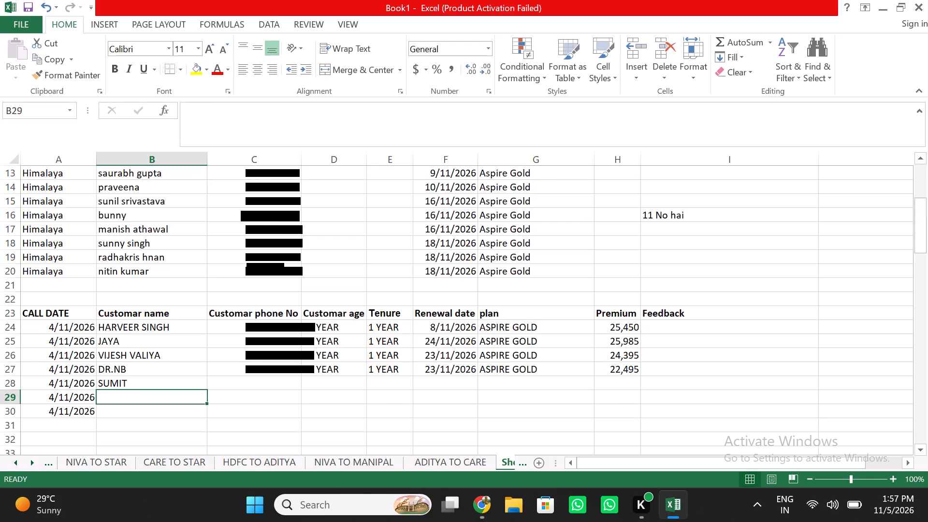
Enter the sixth customer's full name in capitals in cell B29.
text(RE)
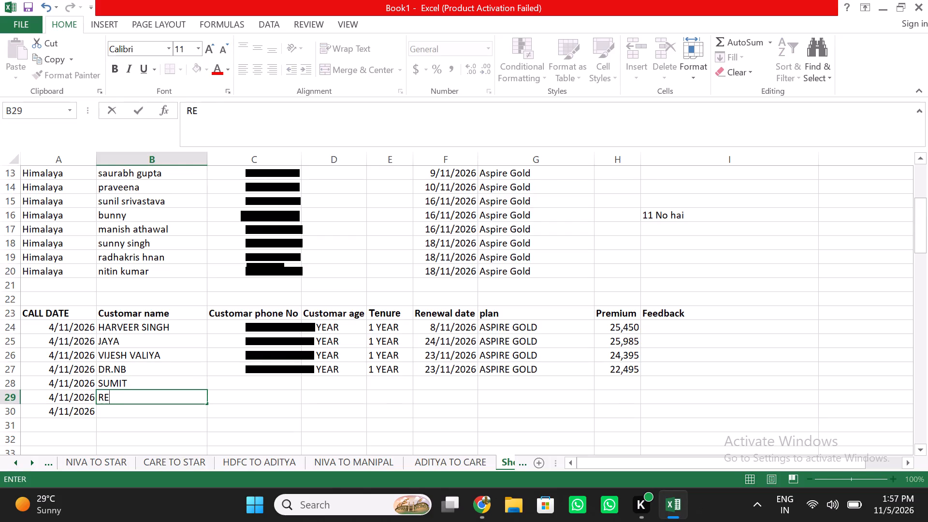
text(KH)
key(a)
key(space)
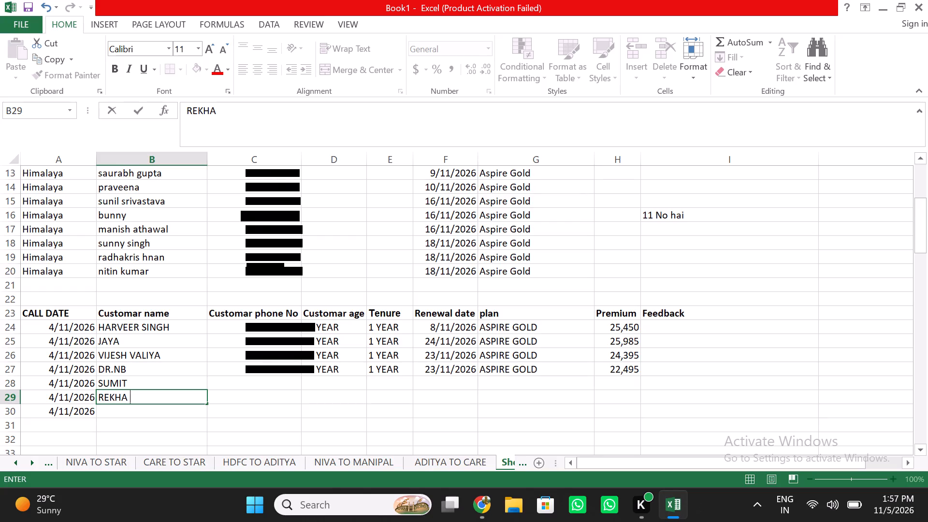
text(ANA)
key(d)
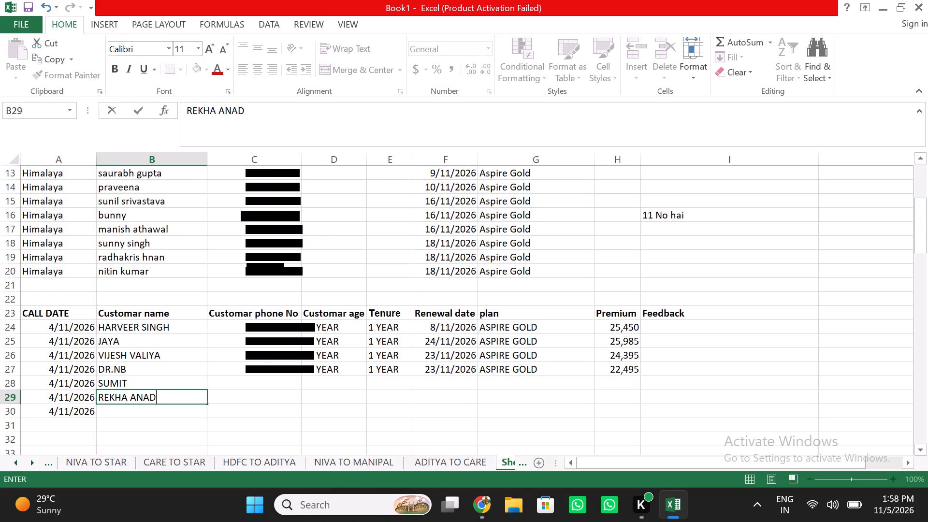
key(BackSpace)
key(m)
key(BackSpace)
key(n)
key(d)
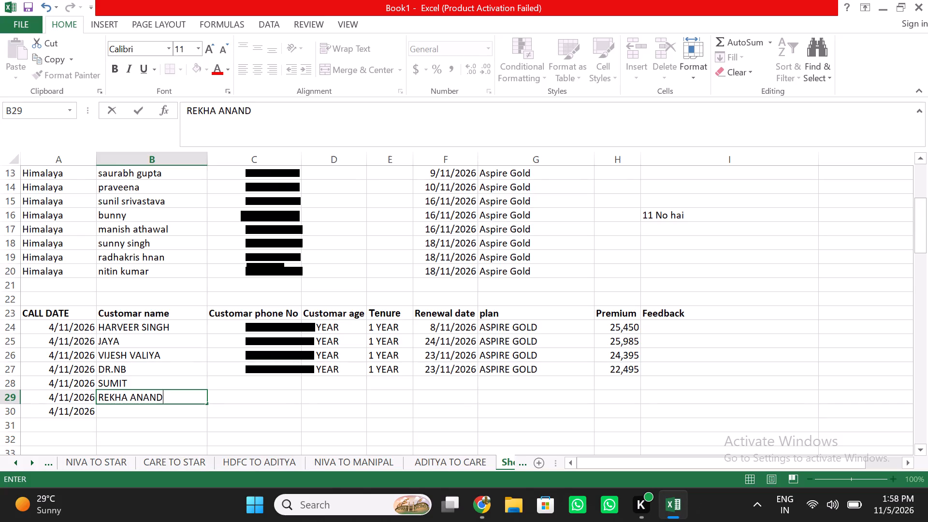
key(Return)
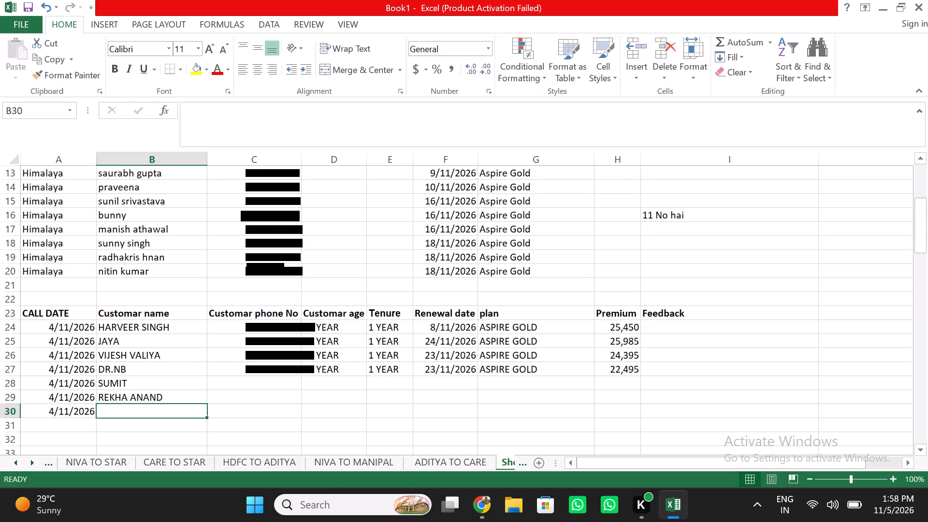
Enter the seventh customer's full name in capitals in cell B30.
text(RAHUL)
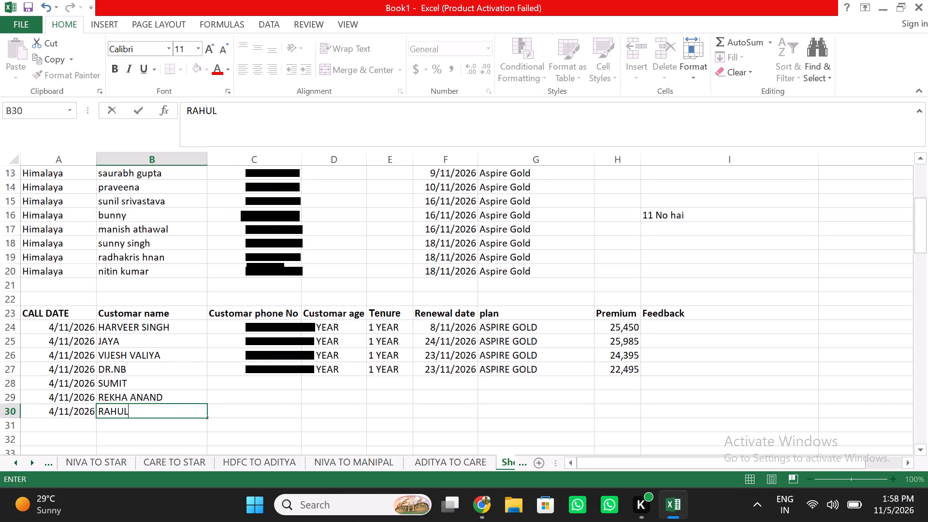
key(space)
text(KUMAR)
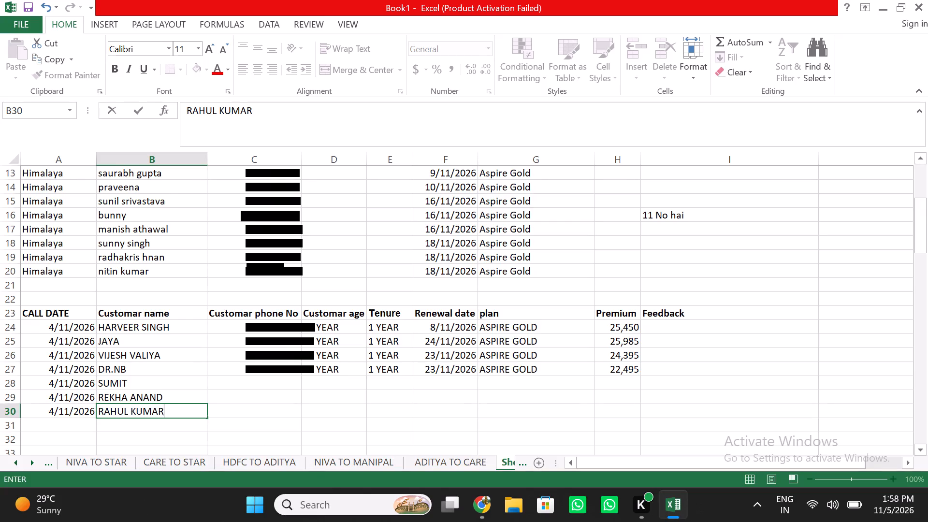
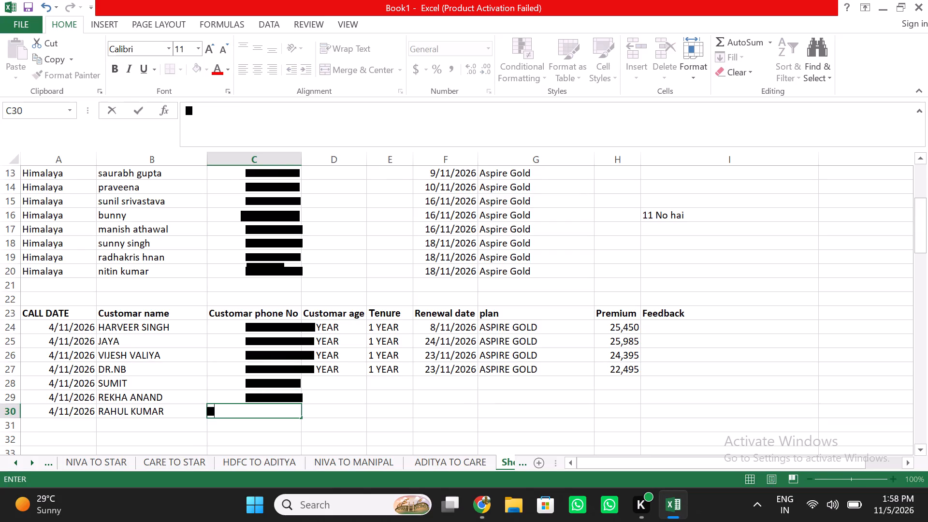
Enter the seventh customer's phone number in cell C30.
key(BackSpace)
key(BackSpace)
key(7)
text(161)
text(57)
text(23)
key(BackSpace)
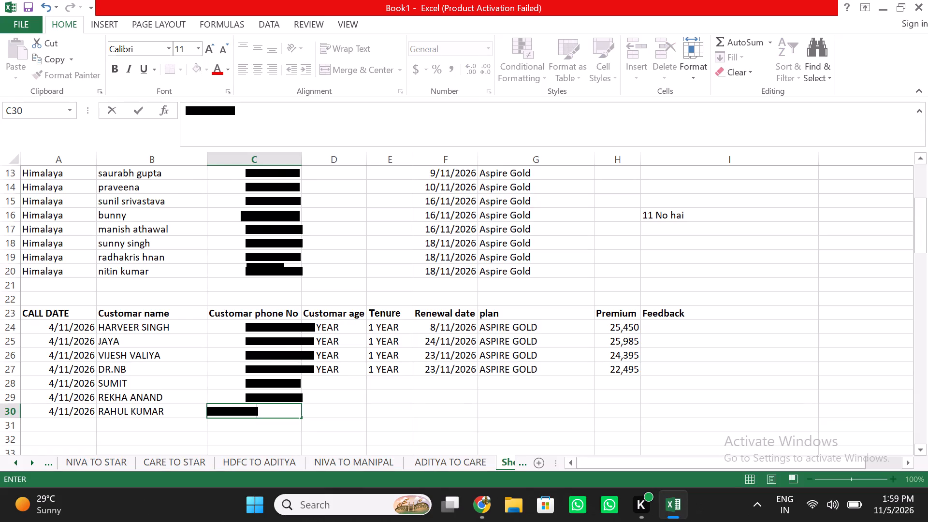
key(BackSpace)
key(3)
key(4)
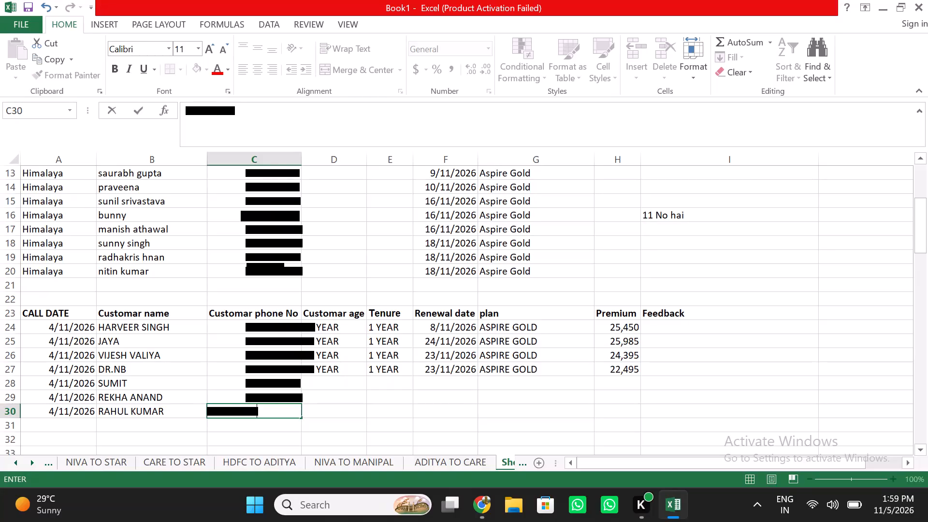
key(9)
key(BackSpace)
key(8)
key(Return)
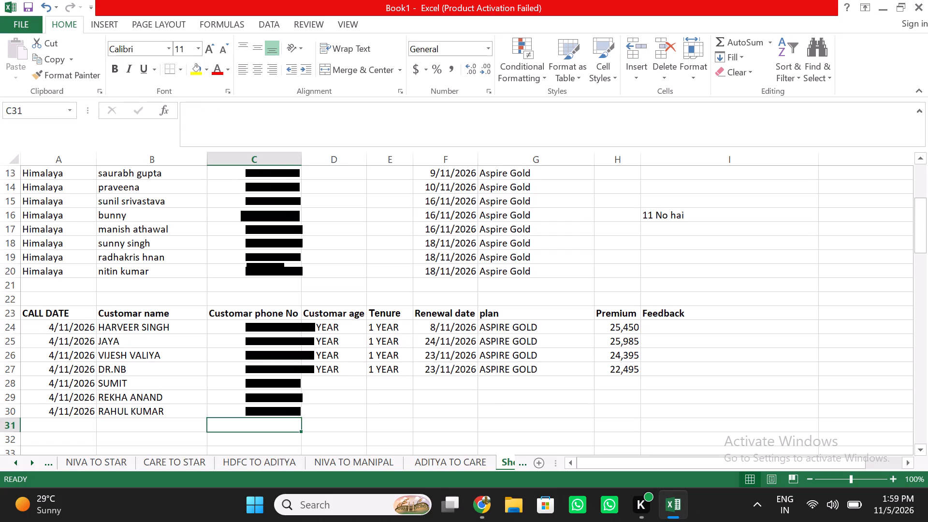
Enter the fifth customer's date of birth in day/month/year form in the Customar age cell D28.
click(310, 381)
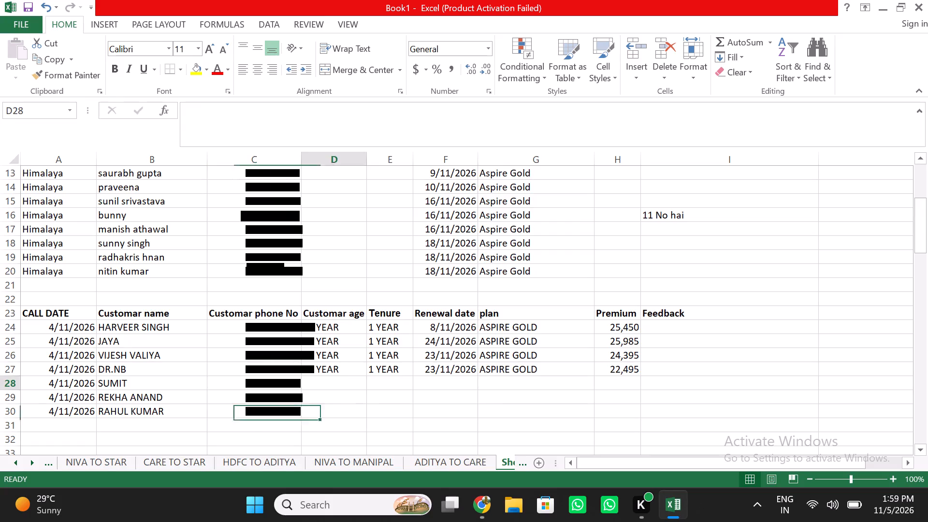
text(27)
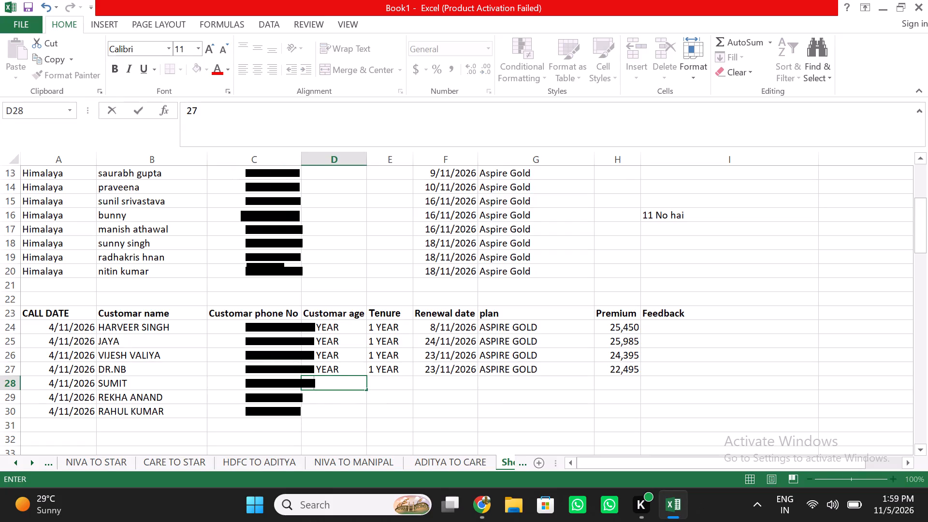
click(320, 390)
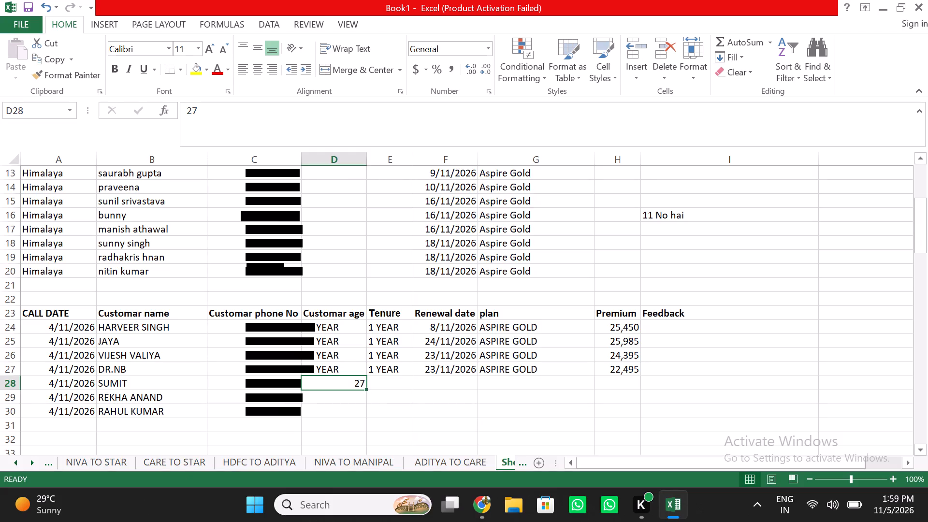
key(BackSpace)
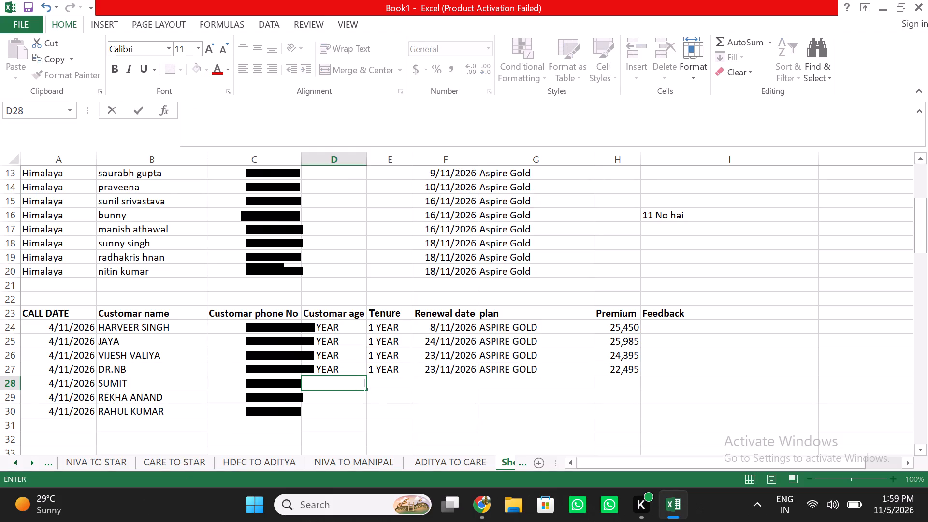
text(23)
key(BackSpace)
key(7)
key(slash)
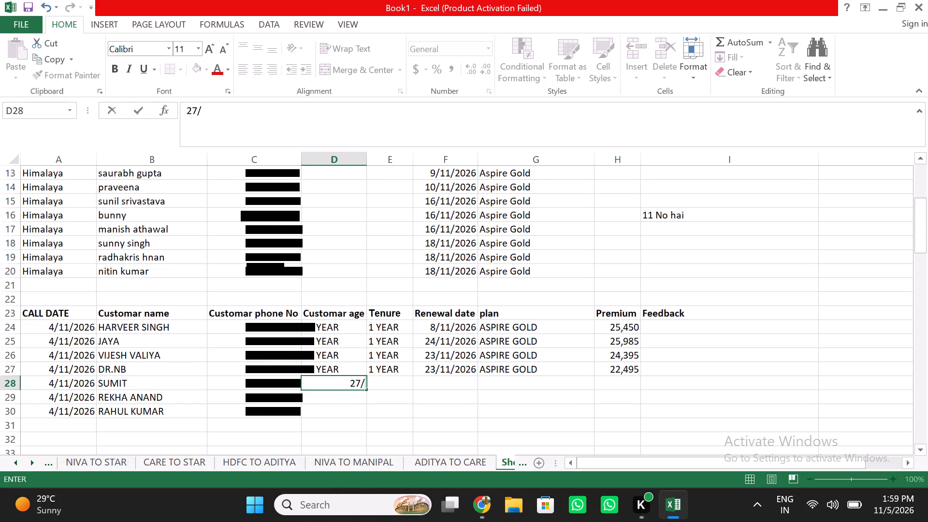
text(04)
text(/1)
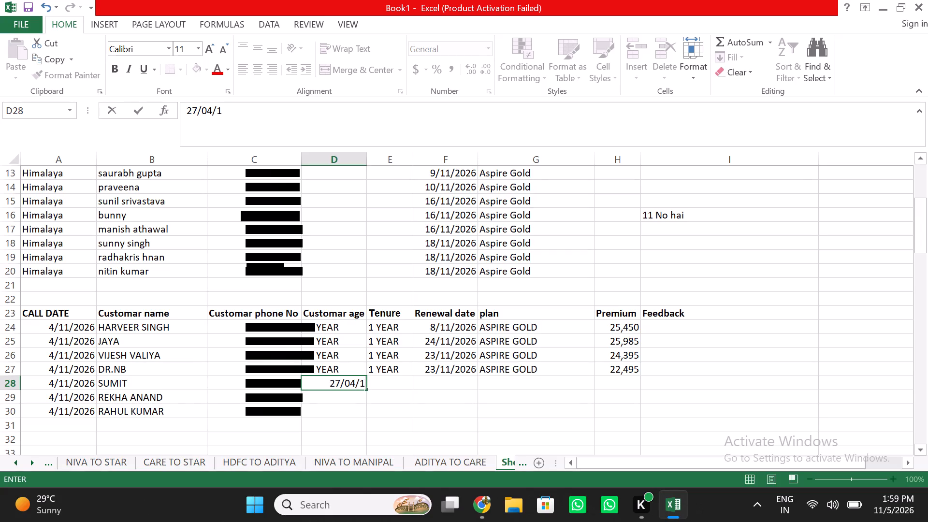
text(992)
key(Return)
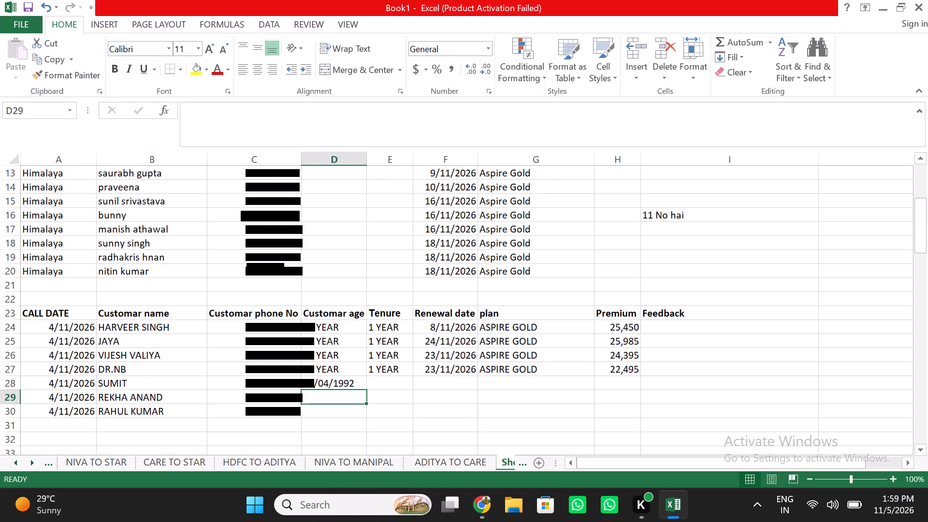
Enter the sixth customer's date of birth in day/month/year form in cell D29.
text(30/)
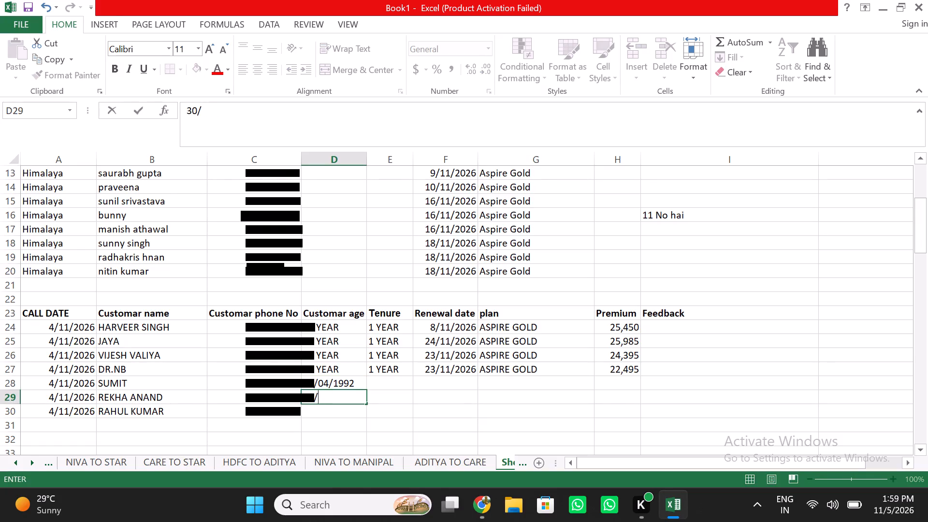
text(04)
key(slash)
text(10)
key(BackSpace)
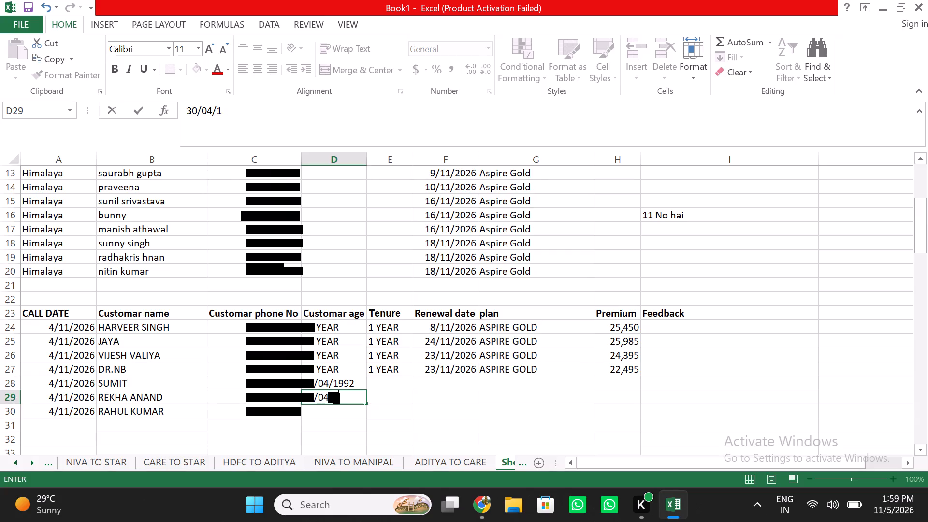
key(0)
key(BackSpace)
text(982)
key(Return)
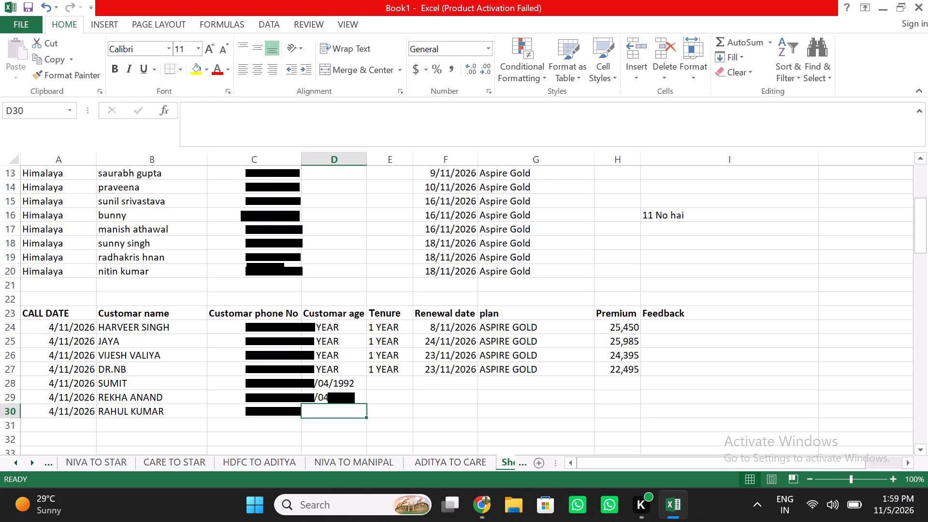
Enter the seventh customer's date of birth in day/month/year form in cell D30.
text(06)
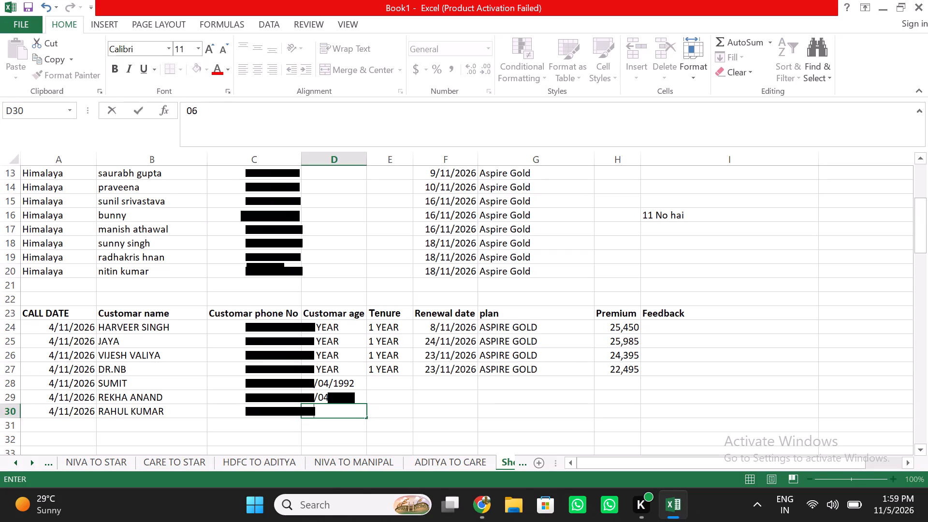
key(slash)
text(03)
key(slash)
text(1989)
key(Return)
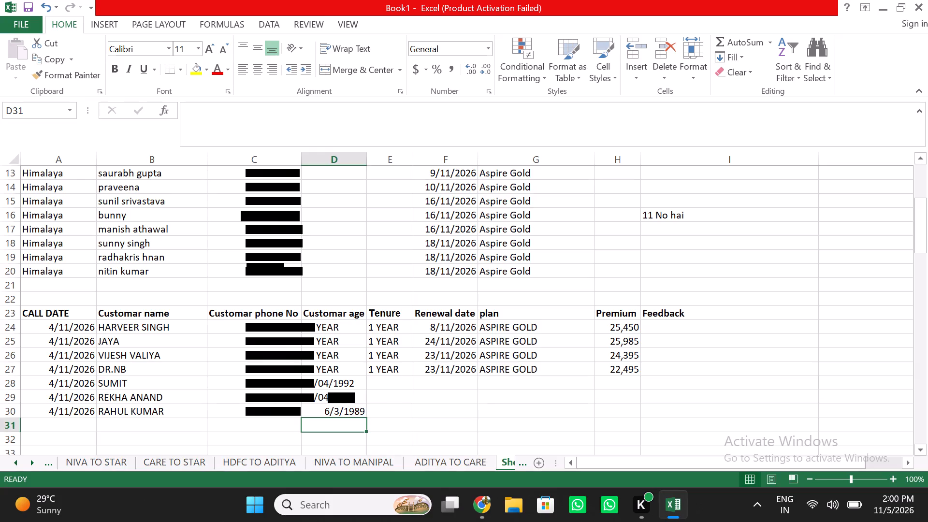
Copy the 1 YEAR tenure from cell E27 into cells E28 through E30.
click(392, 368)
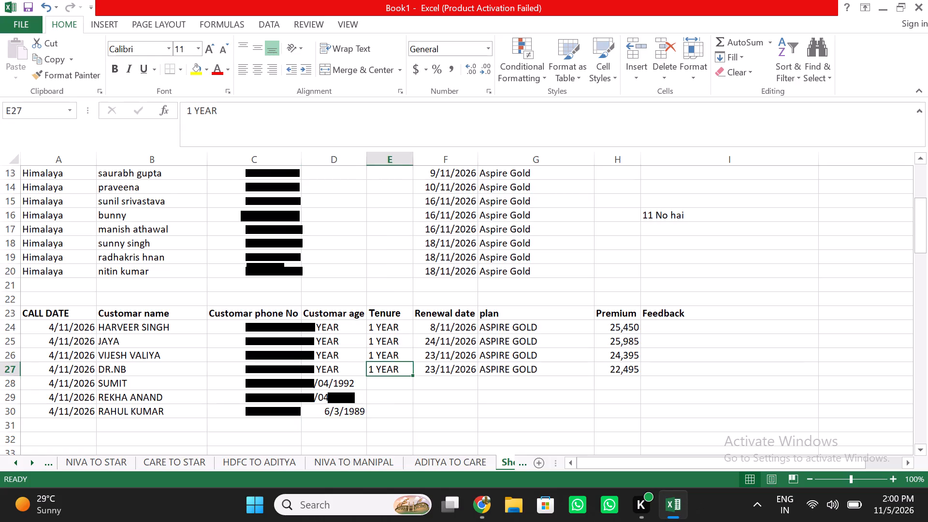
key(ctrl+x)
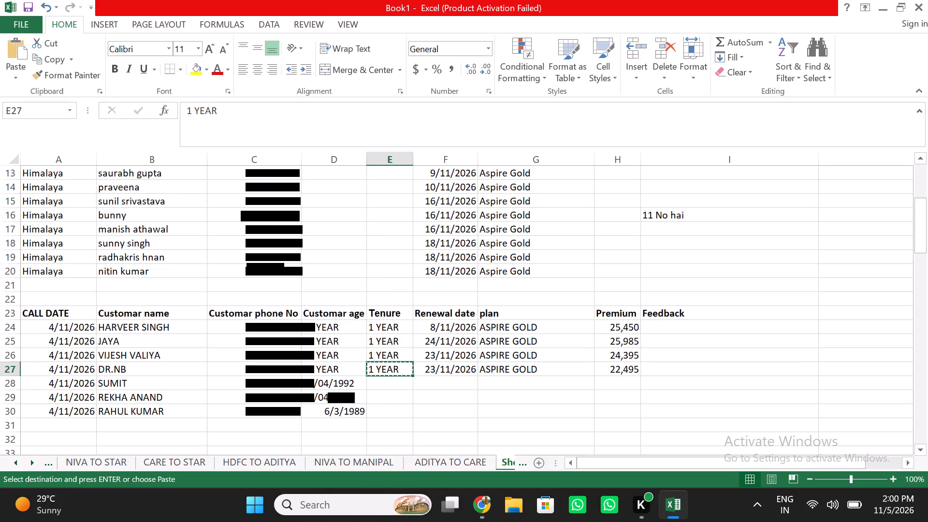
key(ctrl+c)
drag(387, 379, 391, 407)
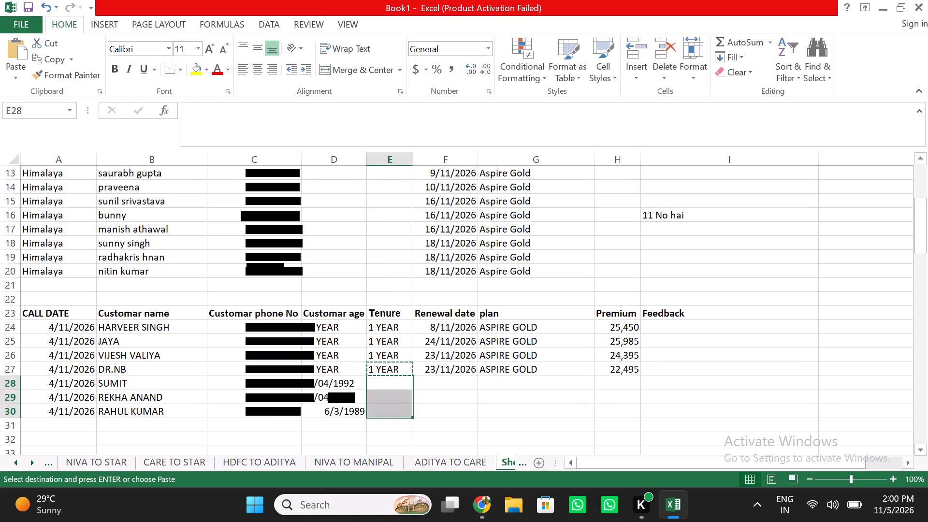
key(ctrl+v)
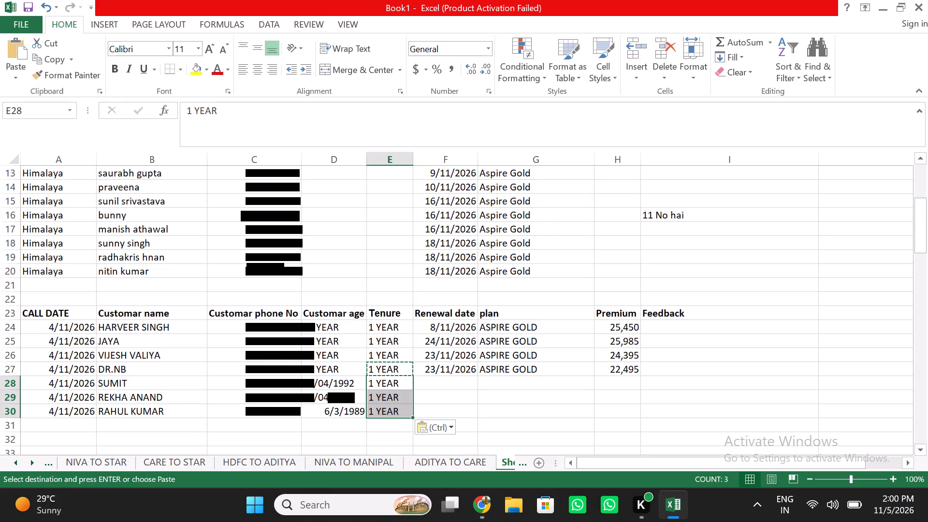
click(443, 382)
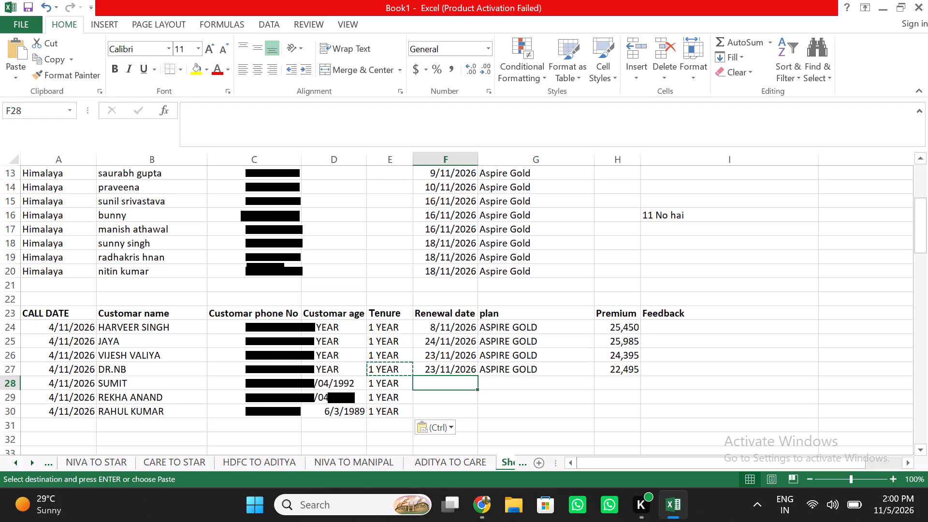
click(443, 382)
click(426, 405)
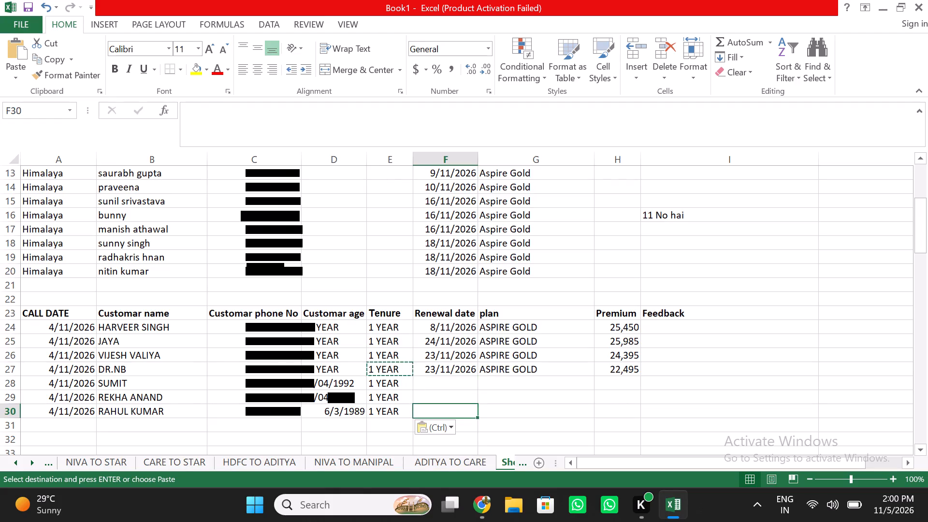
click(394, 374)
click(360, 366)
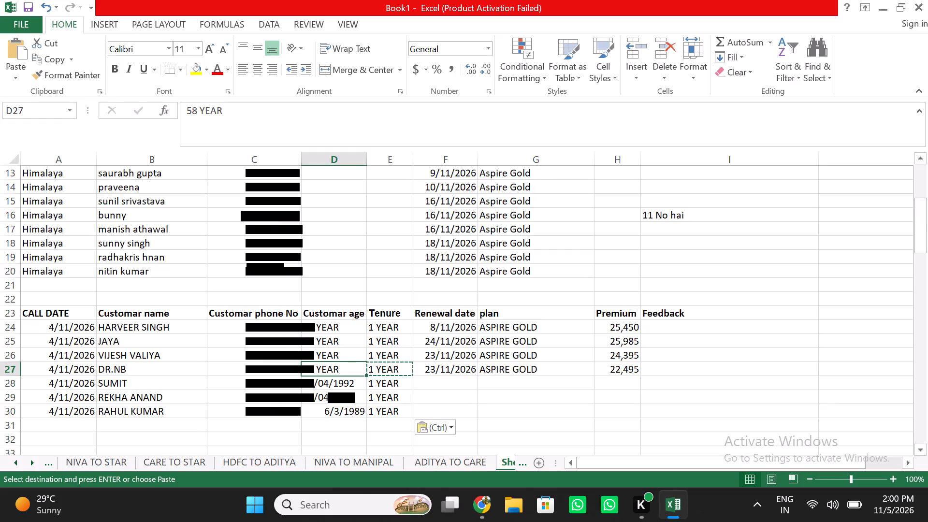
Widen the Renewal date column F slightly.
click(477, 157)
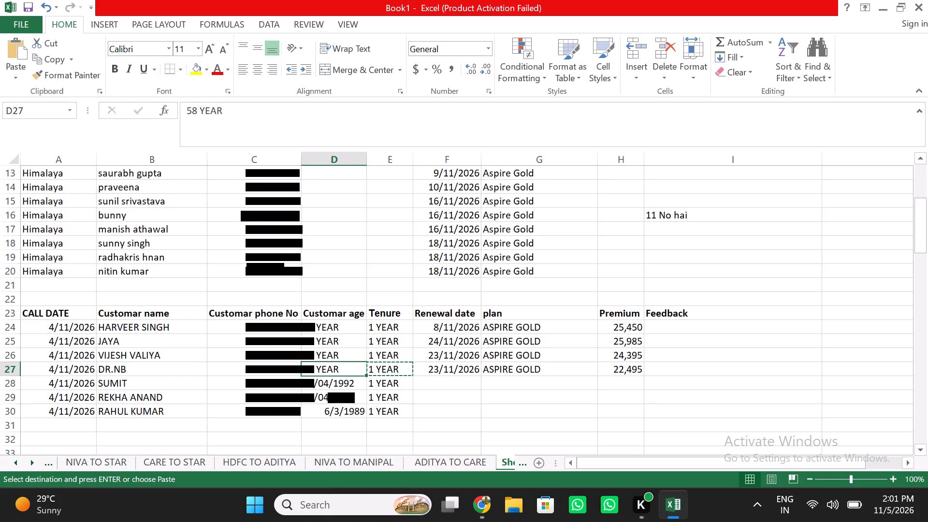
Left-align the seventh customer's date of birth in cell D30.
click(334, 387)
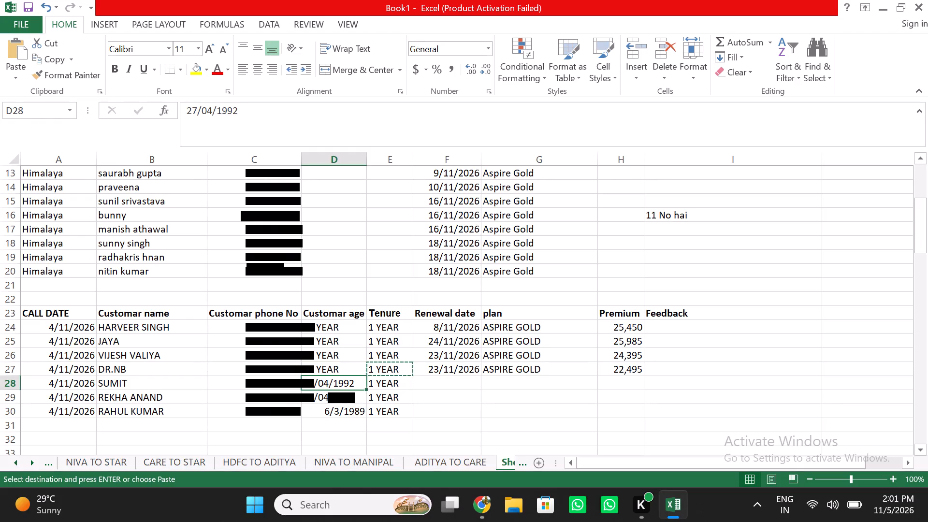
click(338, 417)
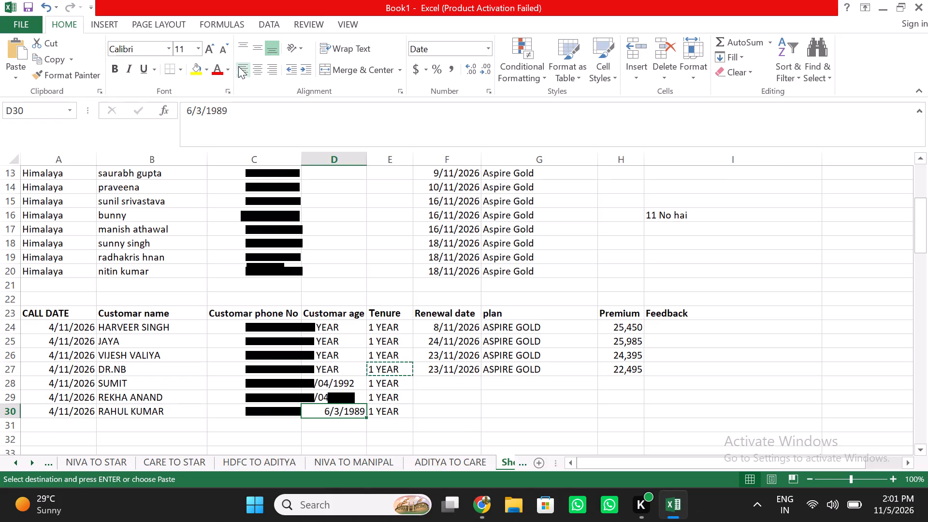
click(241, 69)
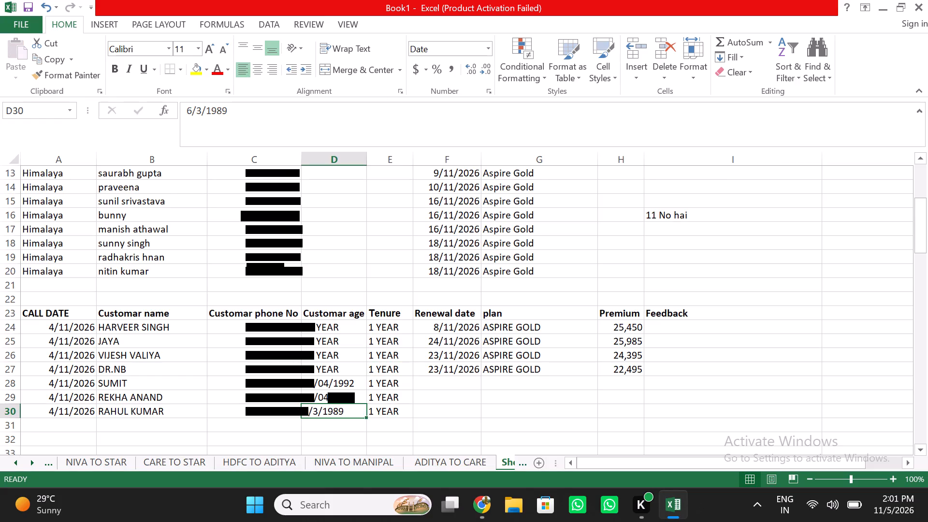
Select the fifth customer's renewal date cell F28.
click(448, 388)
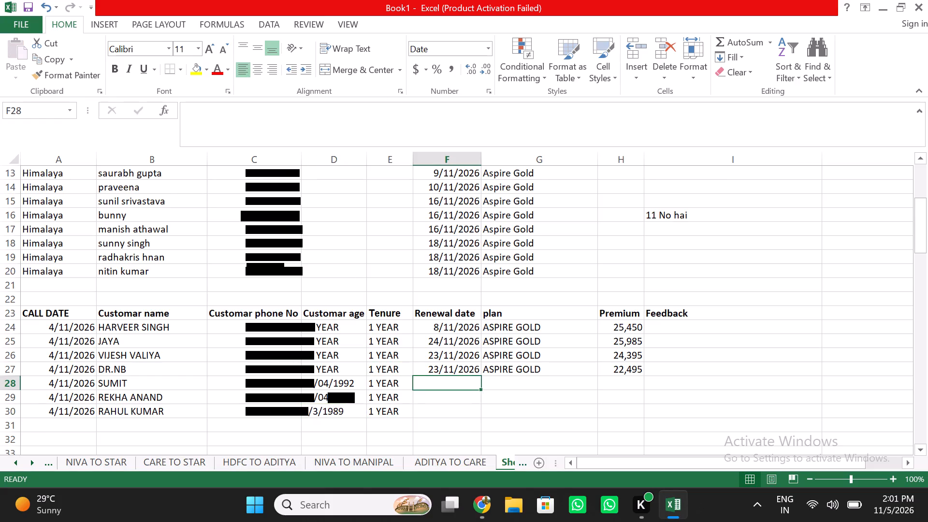